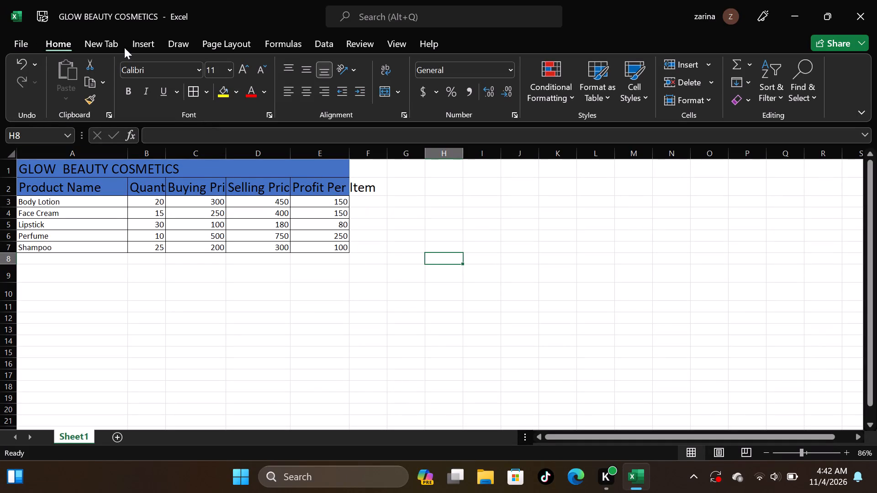
Close the GLOW BEAUTY COSMETICS workbook.
left_click(850, 8)
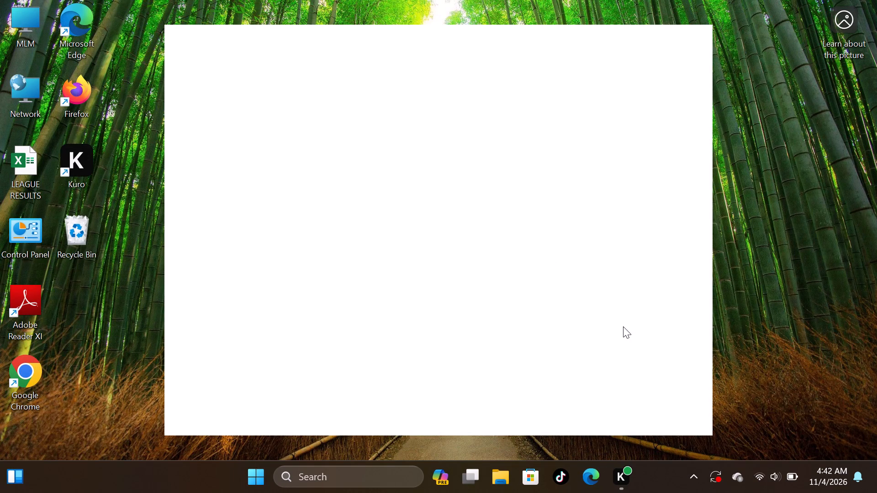
Launch Excel and create a new blank workbook.
left_click(255, 477)
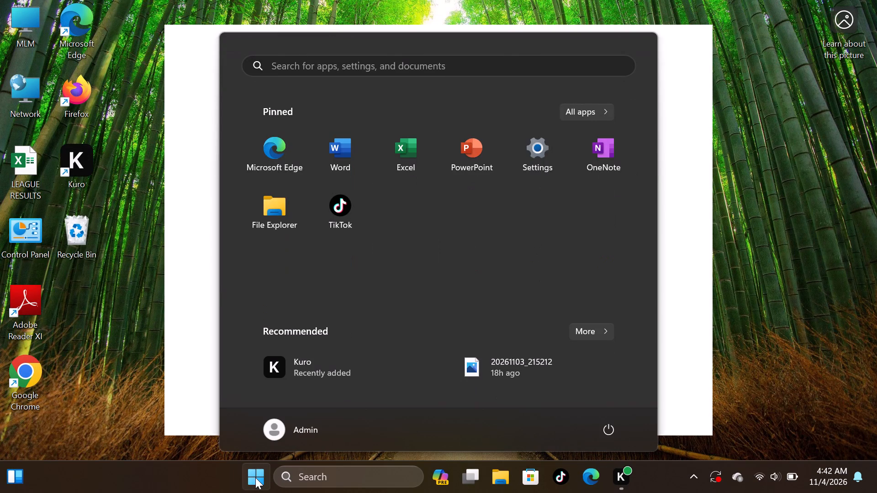
double_click(416, 149)
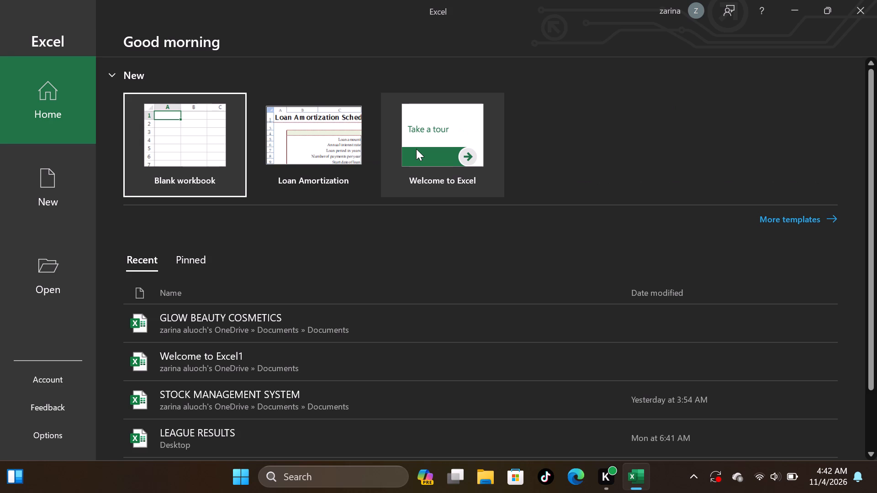
double_click(194, 127)
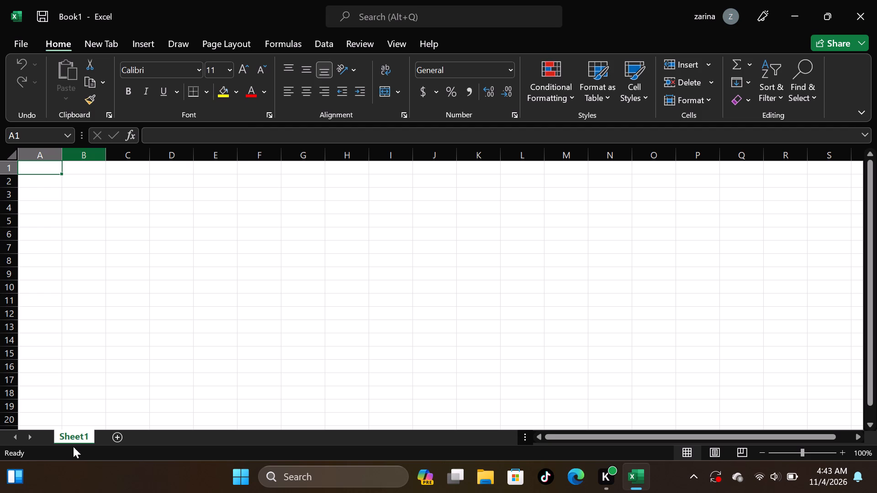
Rename the worksheet Sheet1 as HOME.
left_click(74, 433)
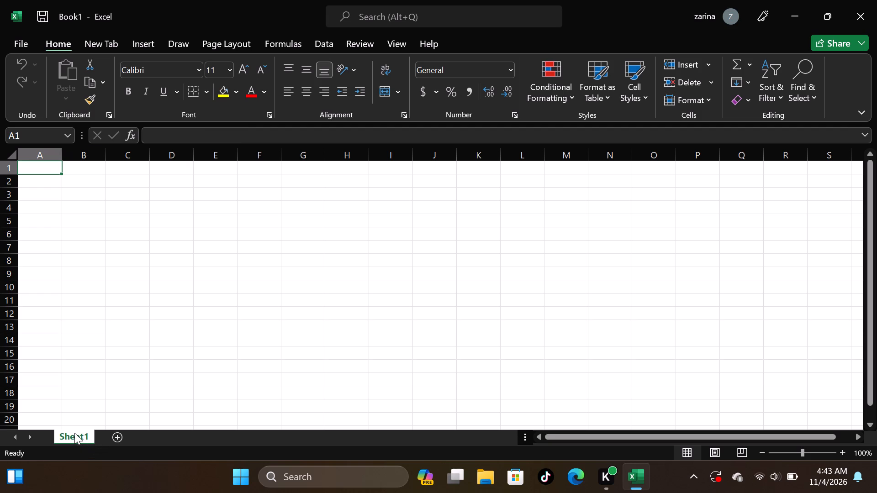
left_click(74, 433)
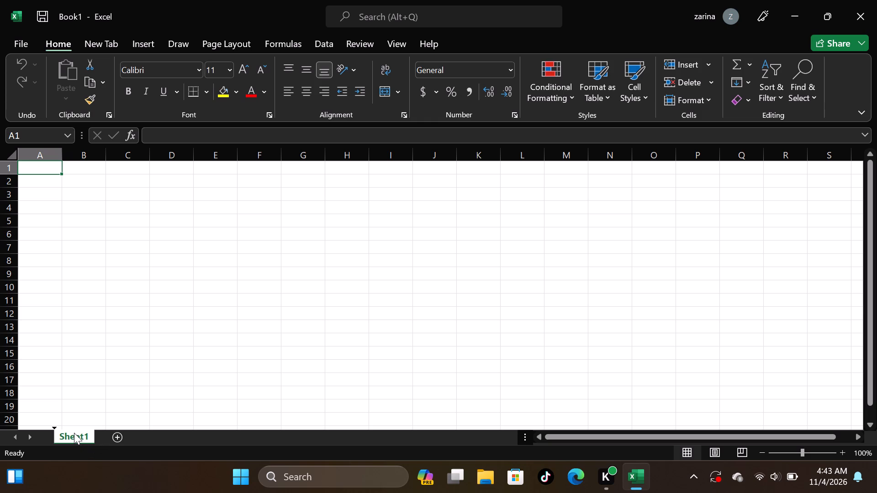
left_click(74, 433)
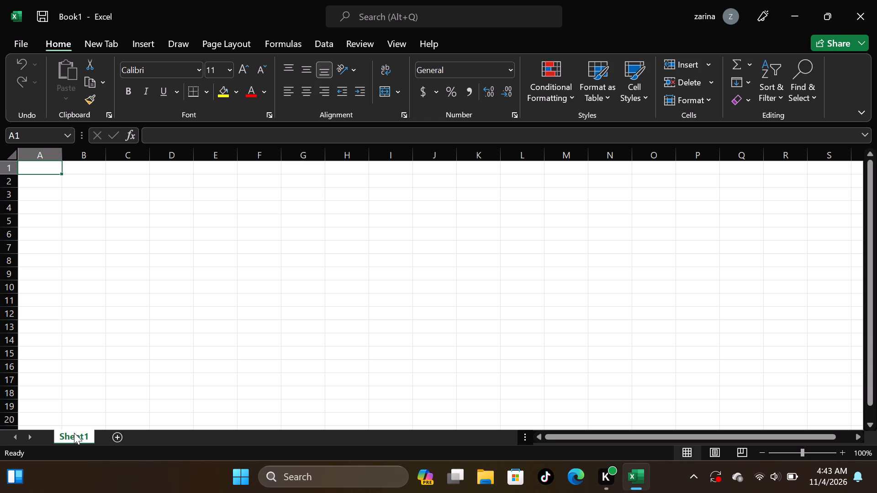
left_click(74, 433)
left_click(74, 433)
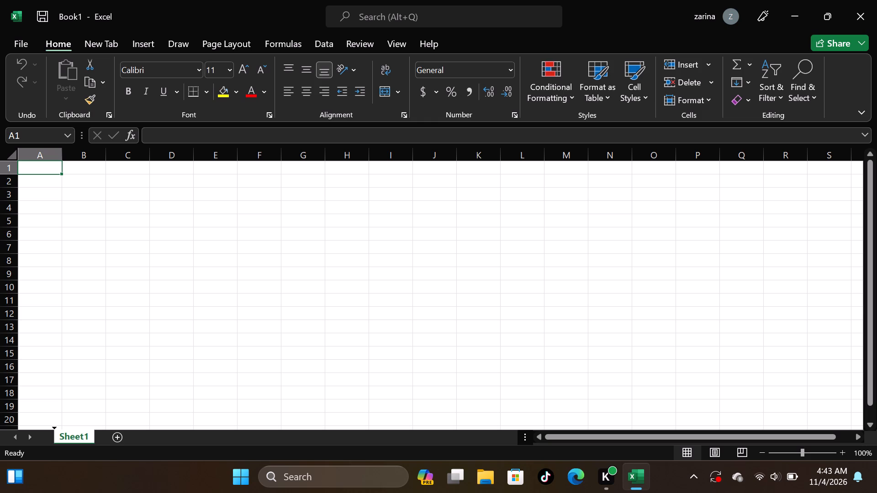
left_click(74, 433)
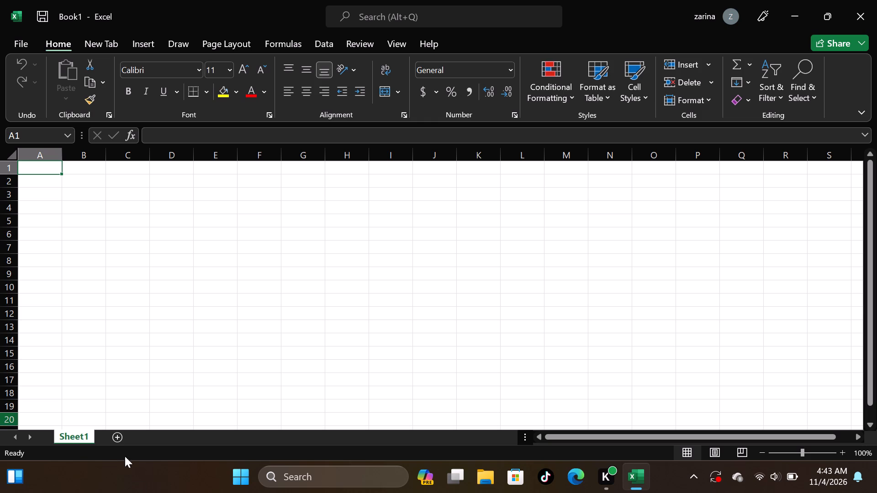
left_click(74, 433)
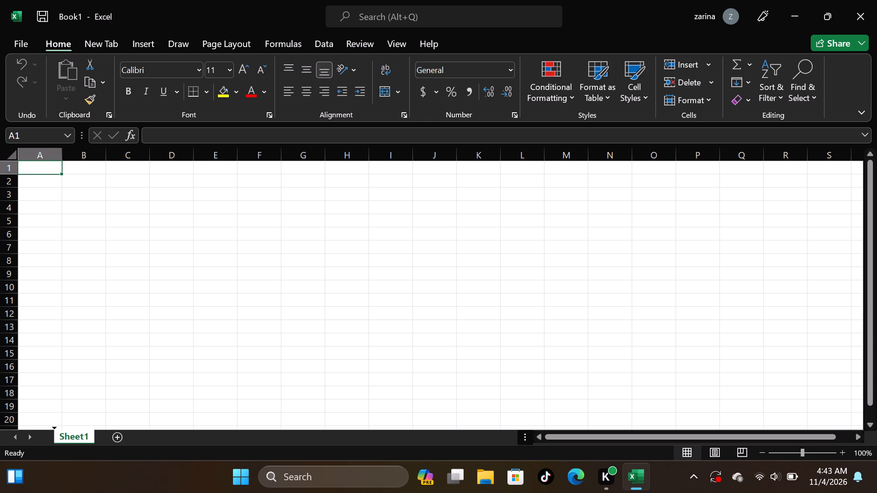
left_click(72, 433)
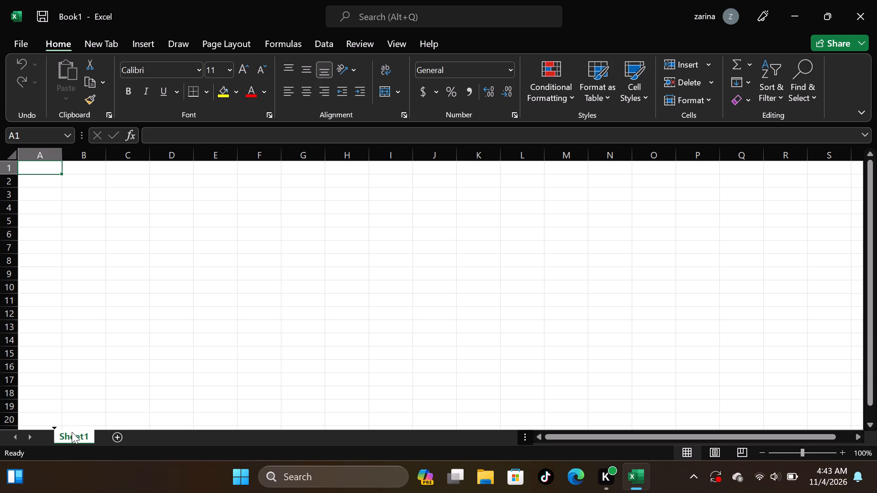
left_click(72, 432)
double_click(72, 432)
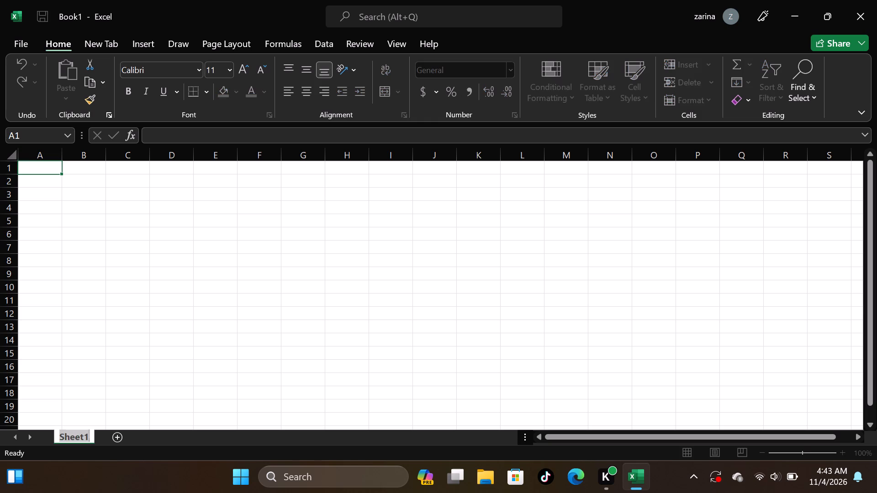
double_click(72, 432)
key("h")
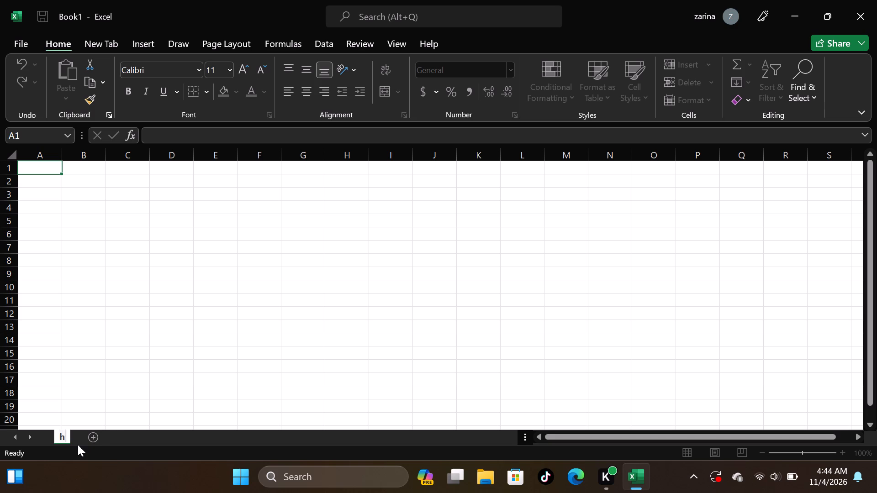
key("BackSpace")
key("h")
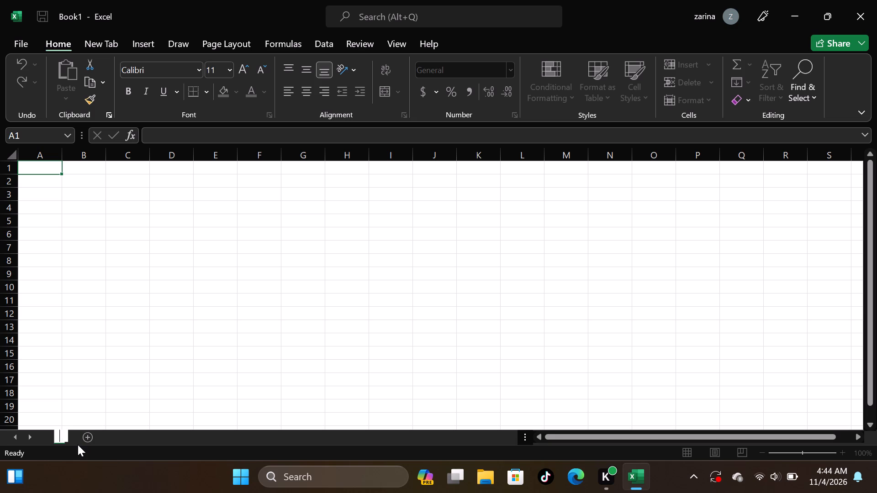
type("OME")
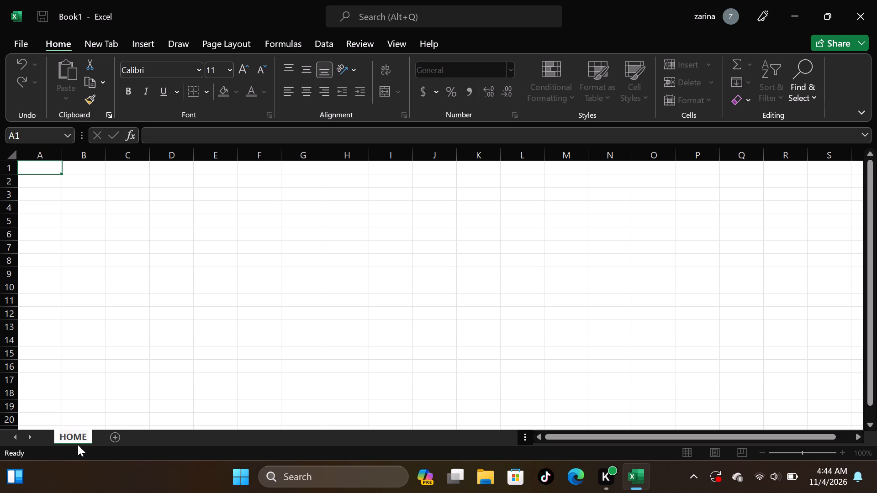
key("Return")
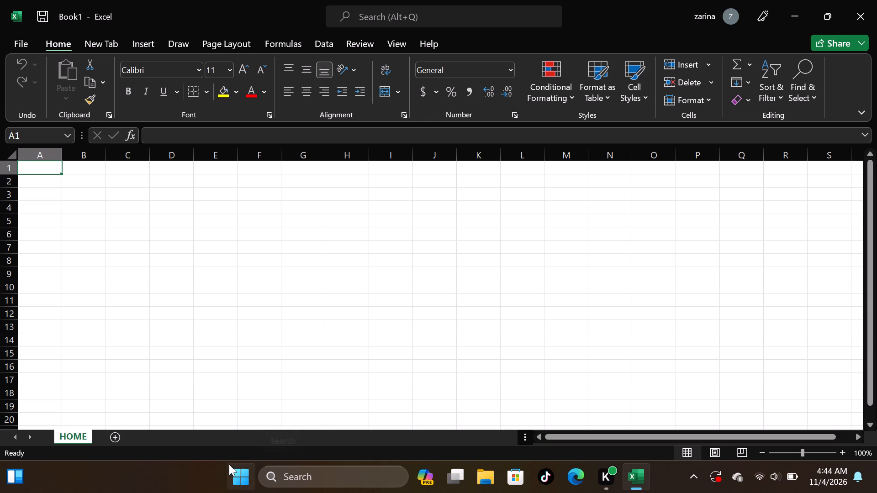
Enter the title SMART CHOICE SUPERMARKET in cell A1 of the HOME sheet.
left_click(22, 171)
key("s")
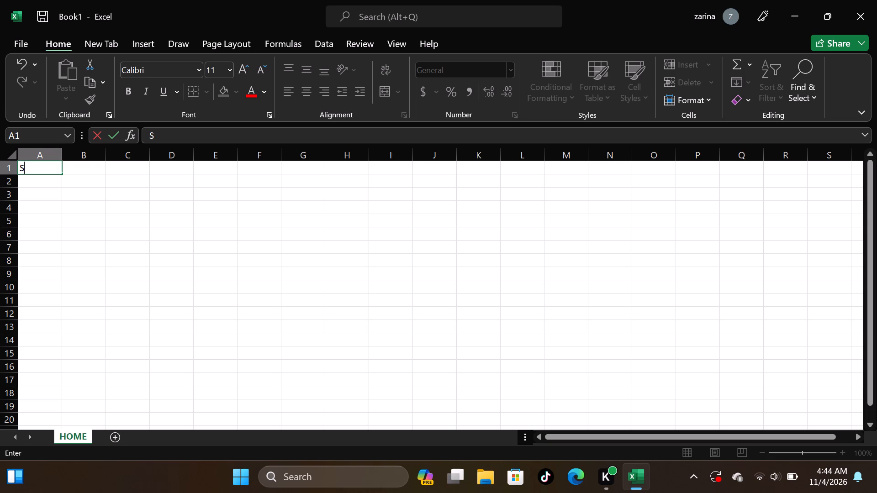
key("m")
type("ART")
key("space")
type("CH")
type("OIC")
key("e")
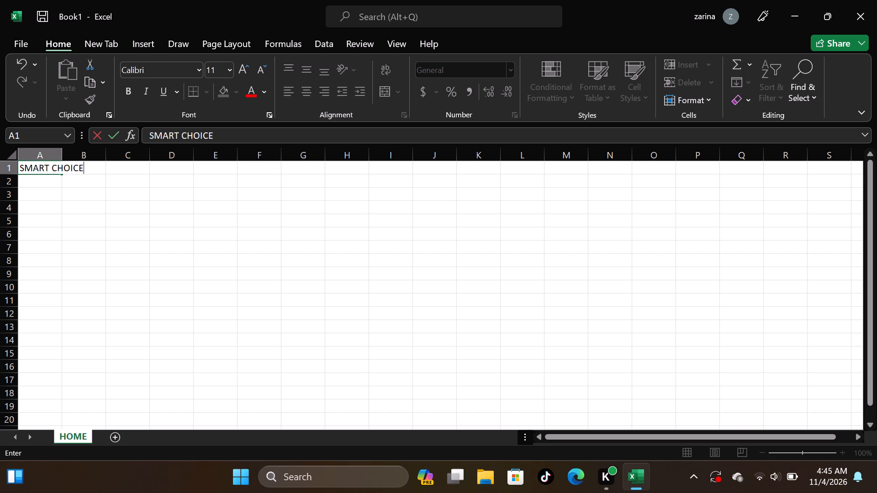
key("space")
key("s")
key("u")
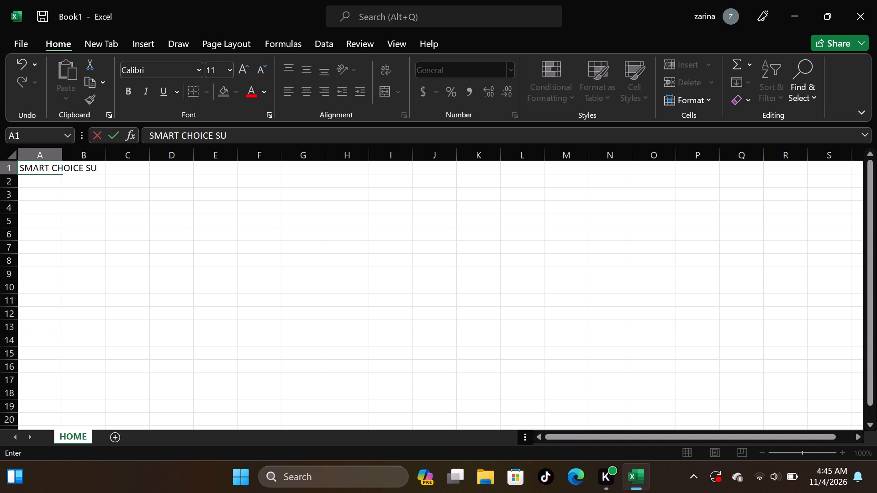
type("PER")
type("MA")
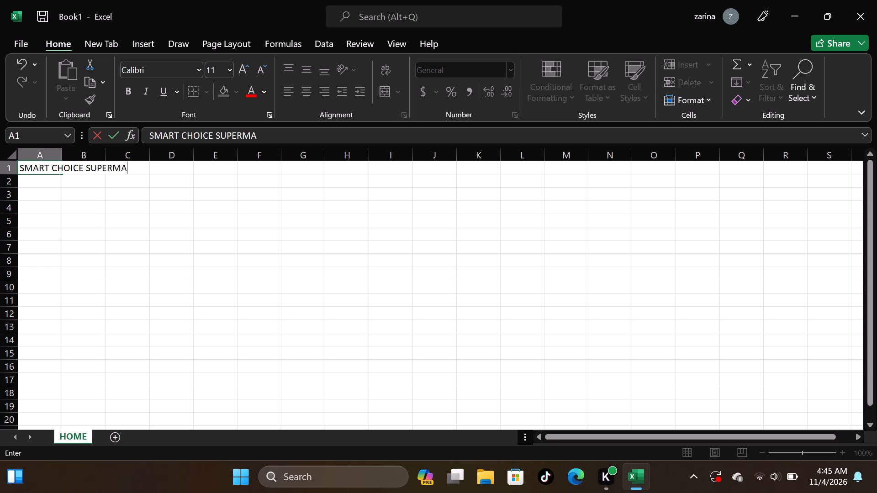
key("r")
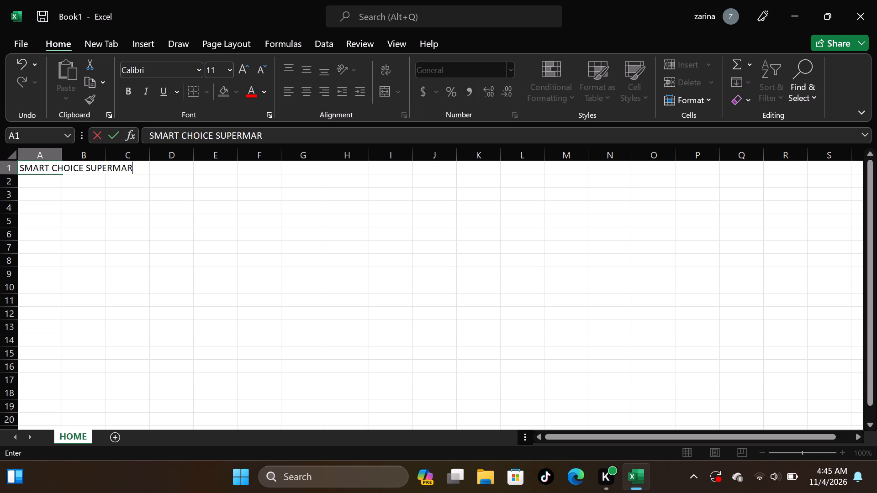
key("k")
type("ET")
key("Down")
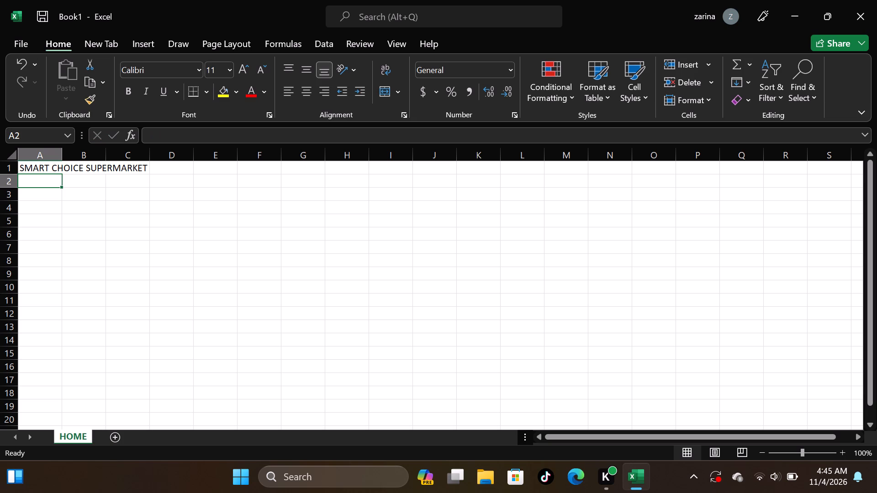
Fill cell A2 with the suggested text SMART CHOICE SUPERMARKET.
key("s")
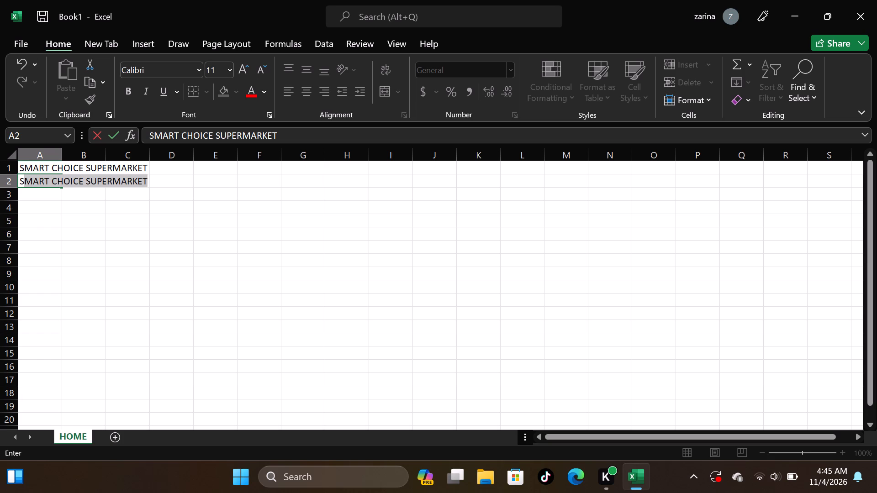
left_click(37, 196)
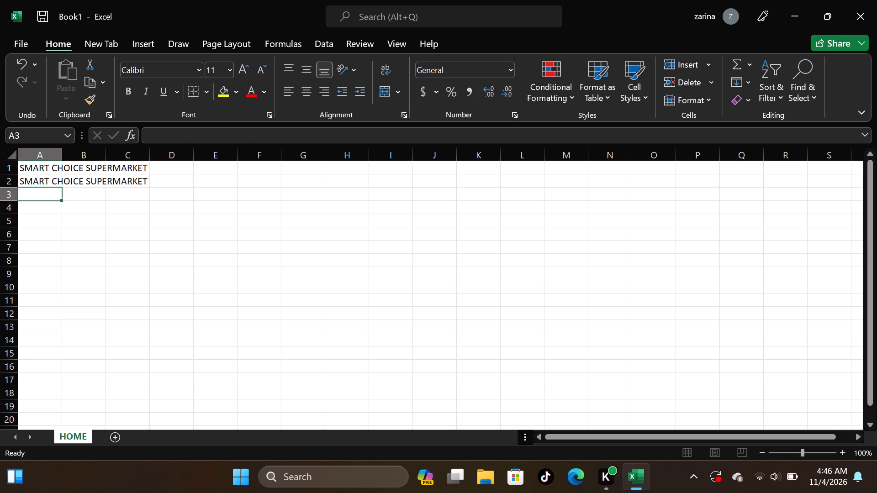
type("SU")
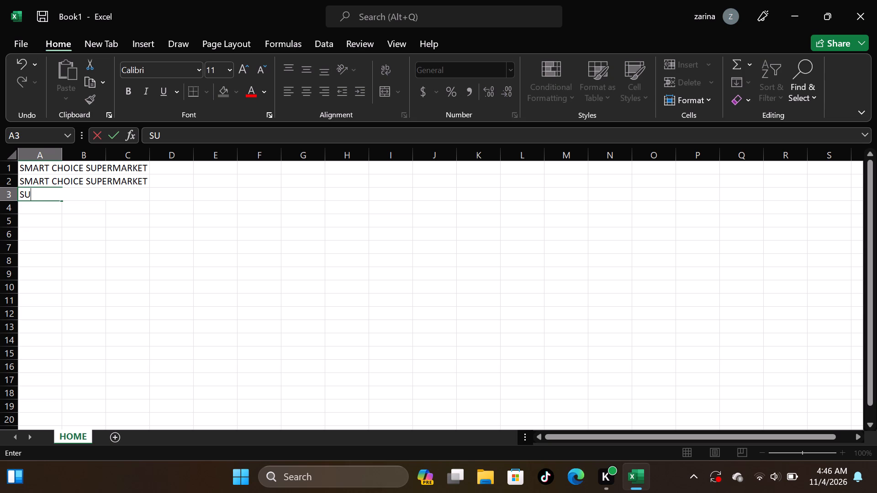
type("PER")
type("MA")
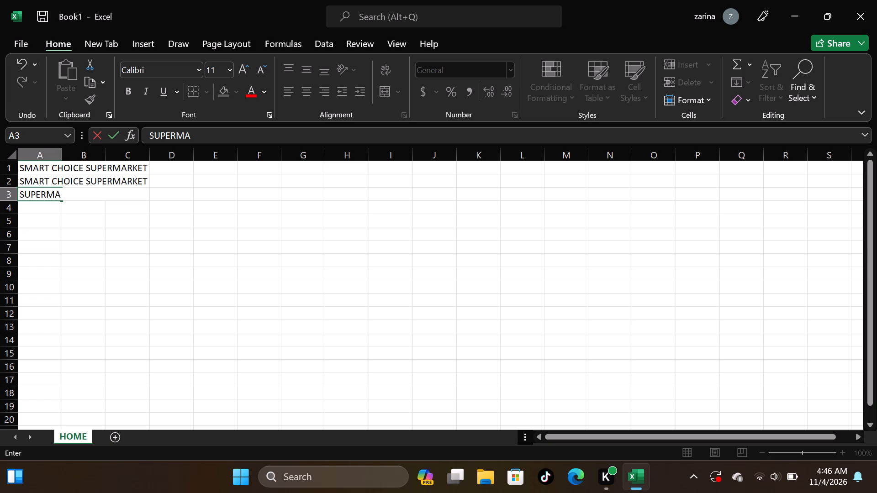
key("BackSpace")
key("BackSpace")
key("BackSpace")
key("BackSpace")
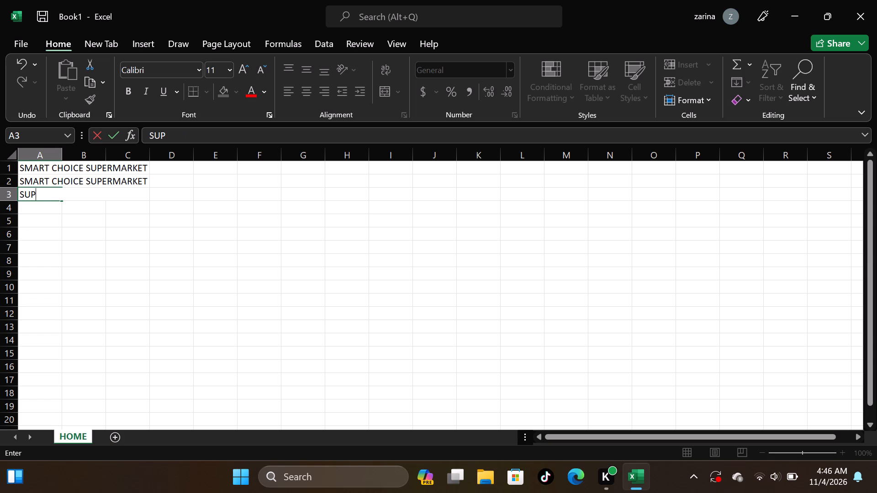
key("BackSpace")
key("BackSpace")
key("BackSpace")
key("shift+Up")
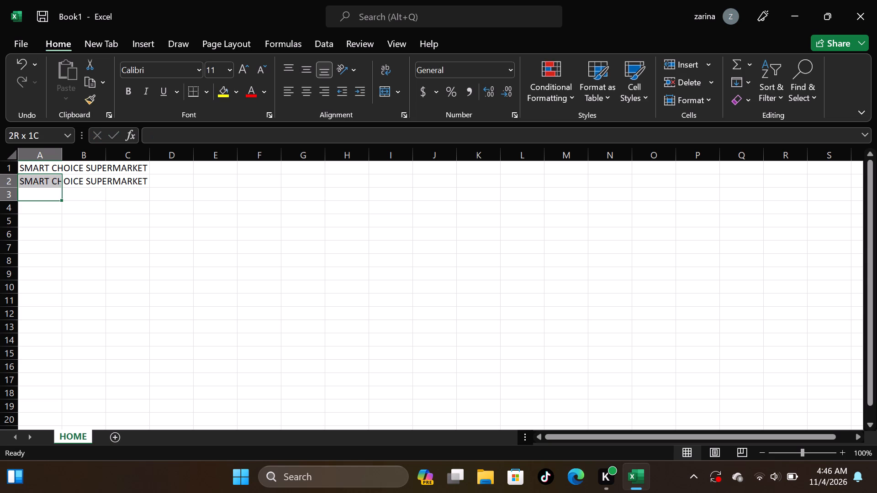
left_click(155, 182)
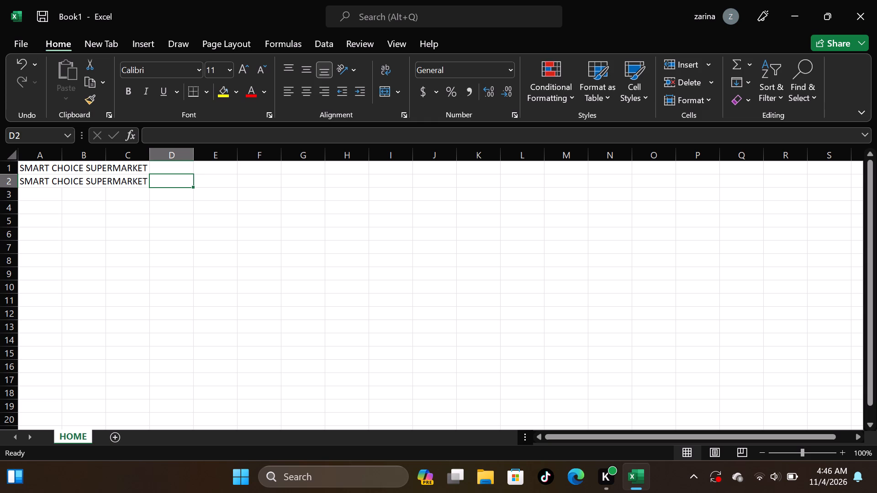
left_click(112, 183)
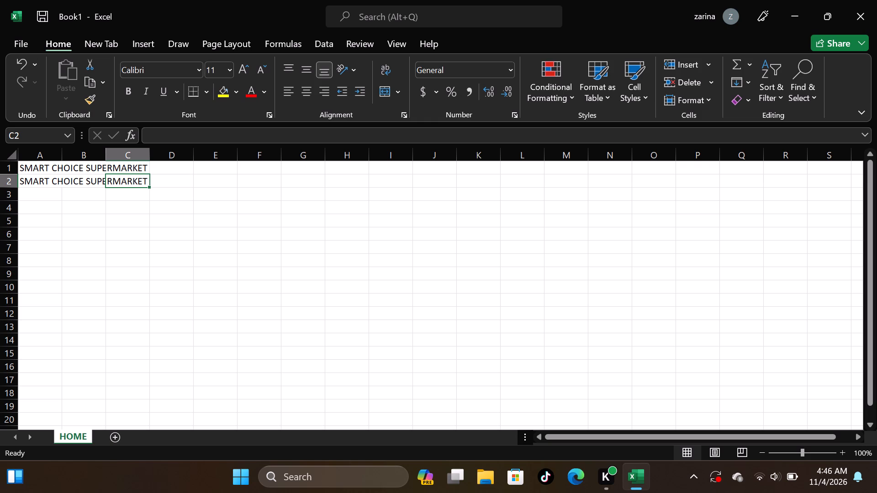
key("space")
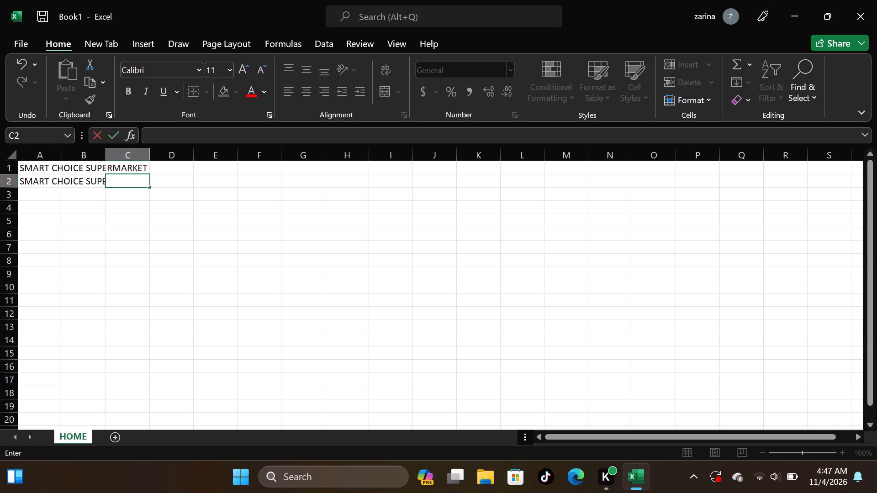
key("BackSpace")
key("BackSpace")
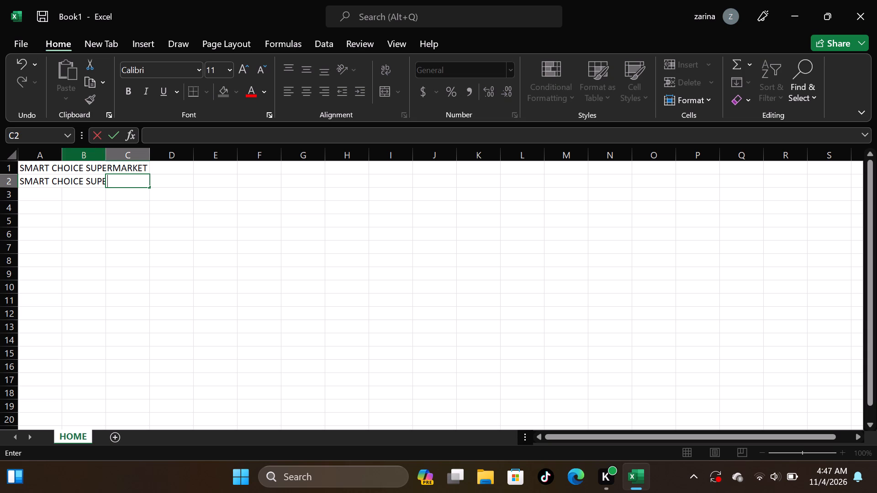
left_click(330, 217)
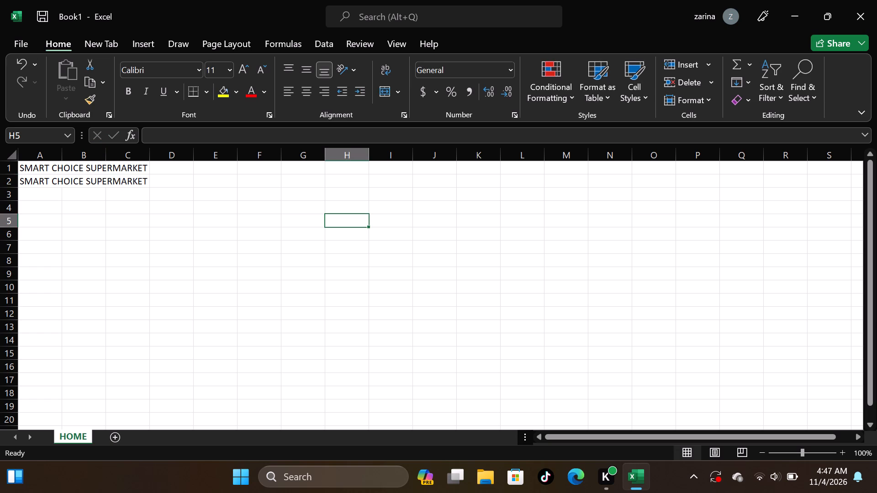
Widen column A of the HOME sheet just enough to fit the full SMART CHOICE SUPERMARKET text.
left_click_drag(64, 157, 218, 142)
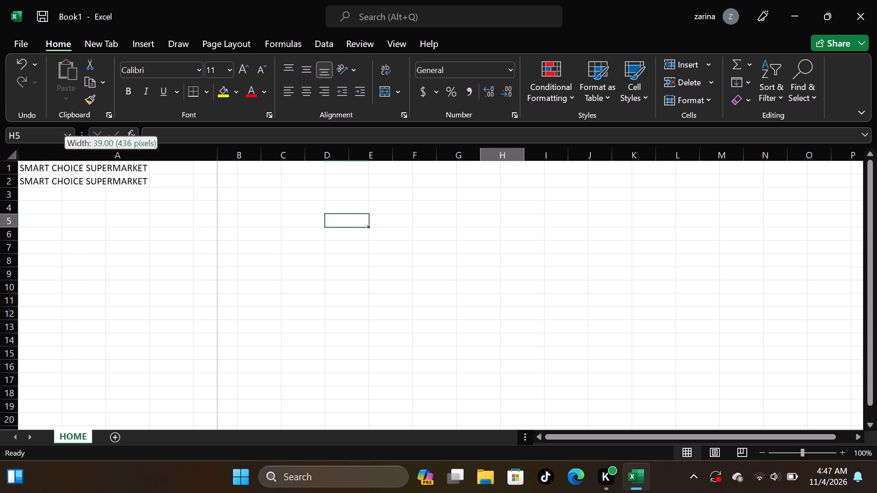
left_click_drag(218, 142, 156, 128)
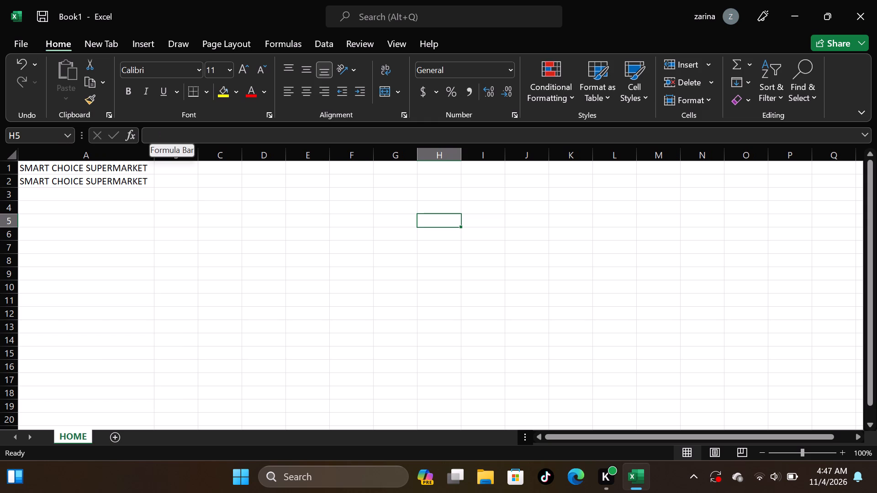
left_click_drag(156, 127, 172, 146)
left_click_drag(172, 146, 153, 151)
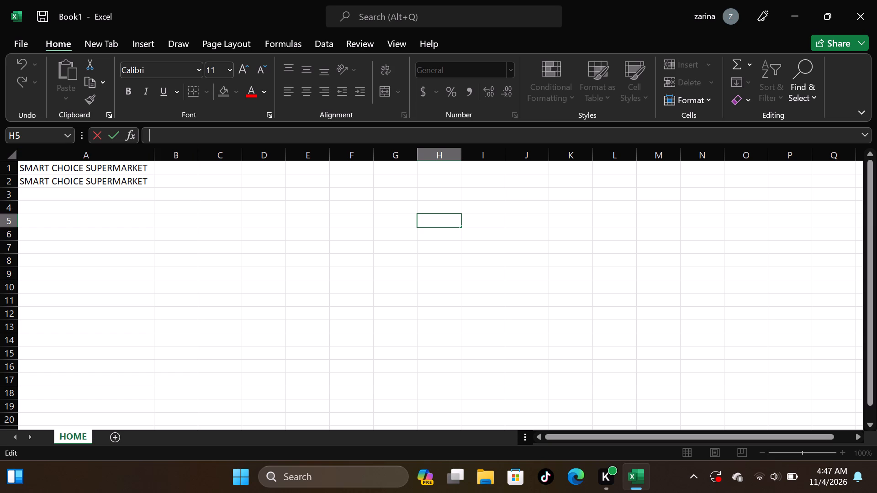
left_click(243, 200)
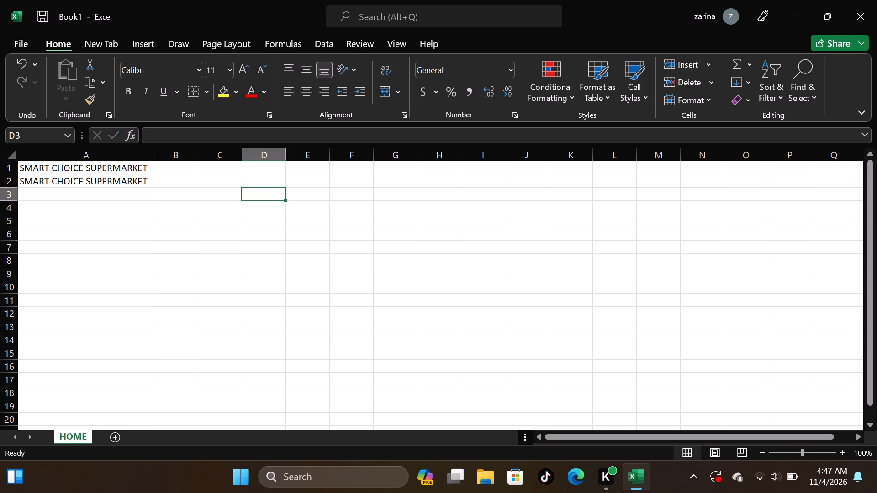
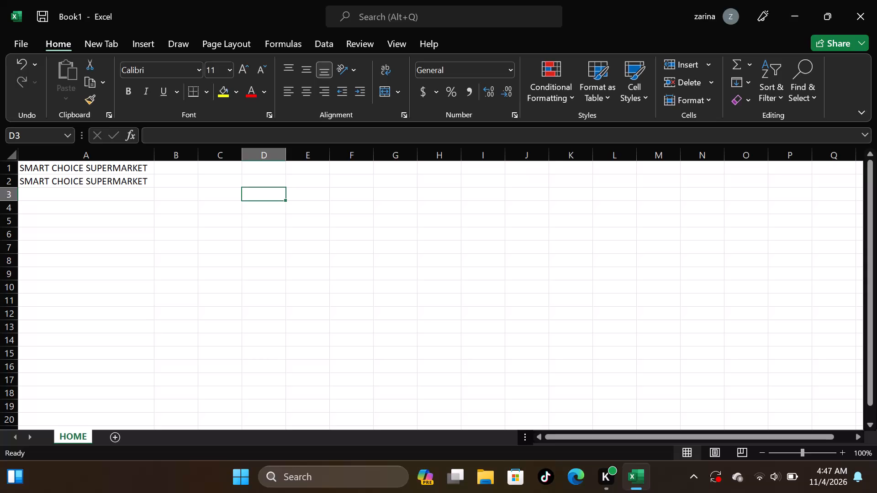
Widen column A of the HOME sheet further, leaving clear spare room beyond the SMART CHOICE SUPERMARKET text.
left_click_drag(155, 158, 179, 157)
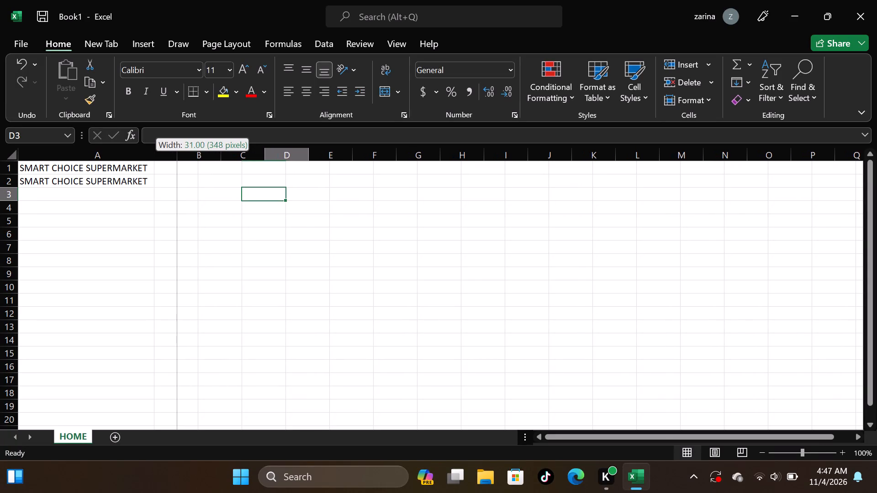
left_click_drag(179, 157, 180, 157)
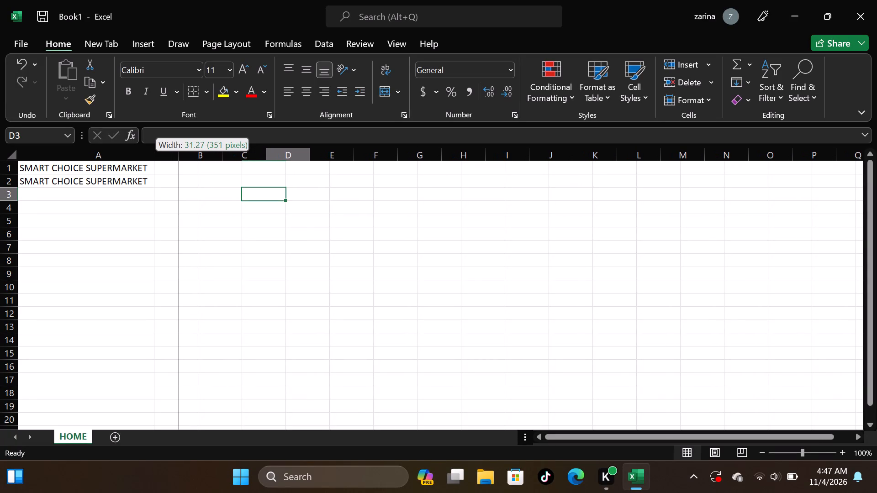
left_click_drag(180, 157, 193, 157)
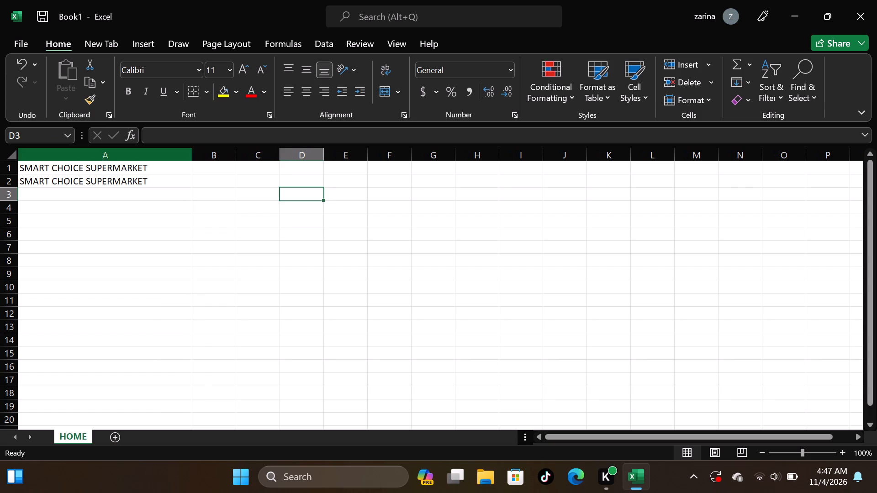
Replace the text in cell A2 of the HOME sheet with SUPERMARKET MANAGEMENT SYSTEM, preceded by one space.
left_click(155, 180)
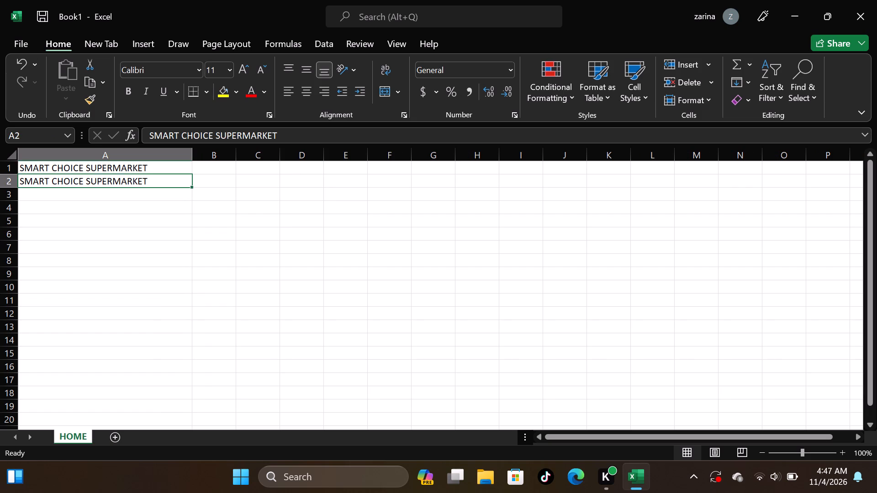
key("space")
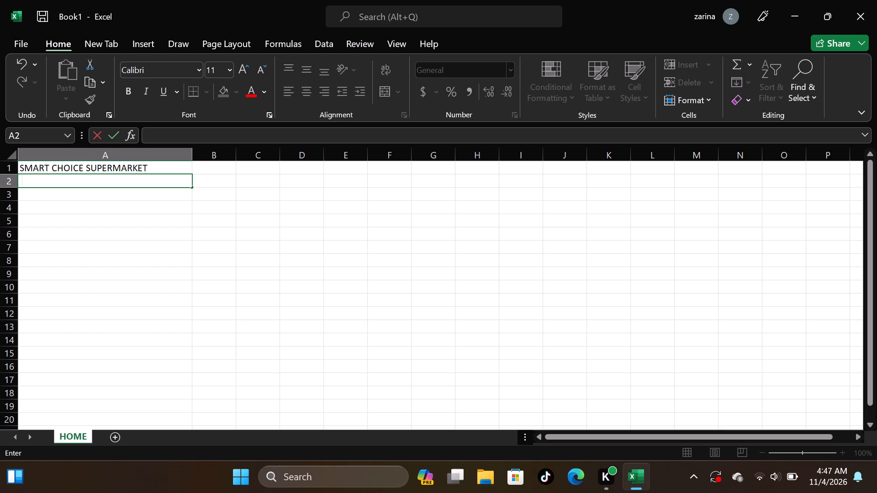
key("s")
key("u")
type("PER")
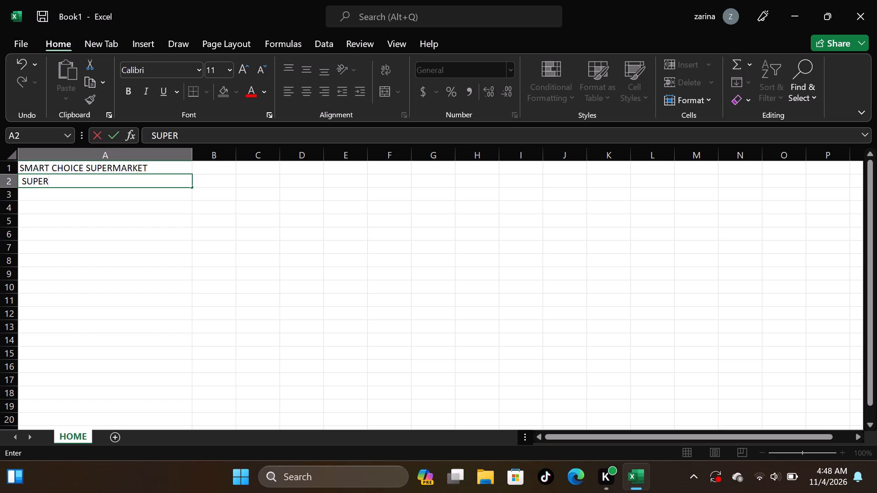
type("MA")
key("r")
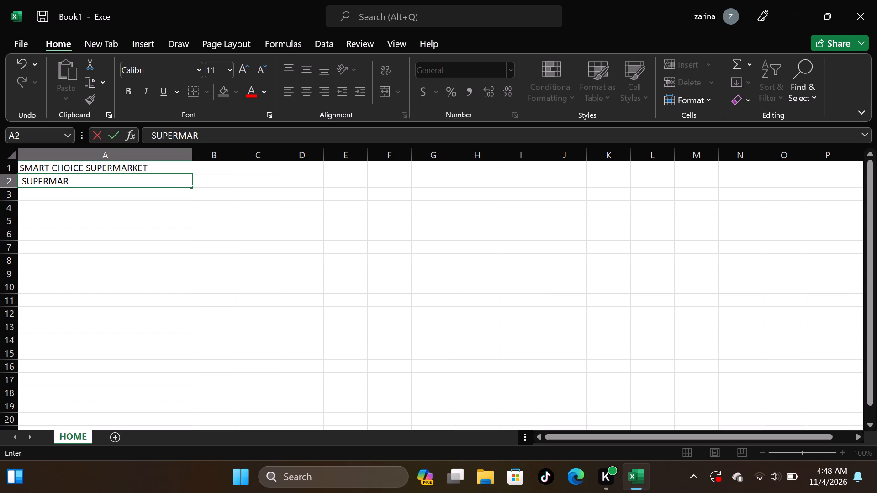
type("KET")
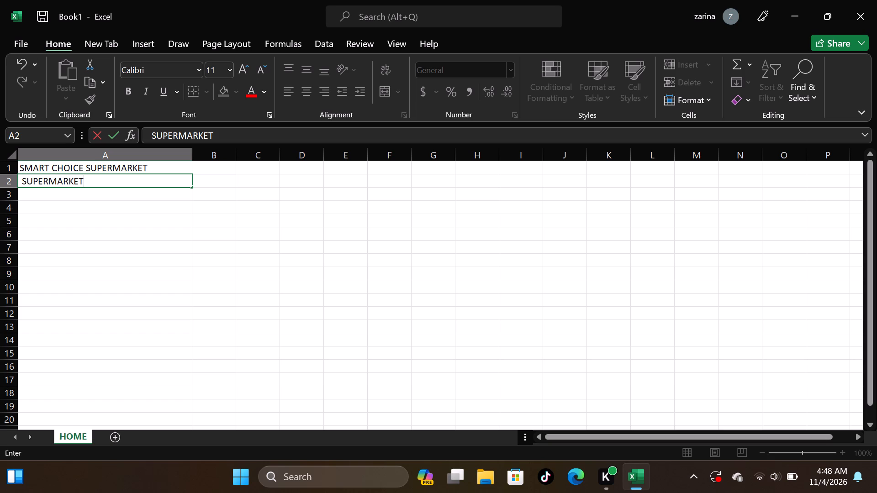
key("space")
type("MA")
key("n")
key("a")
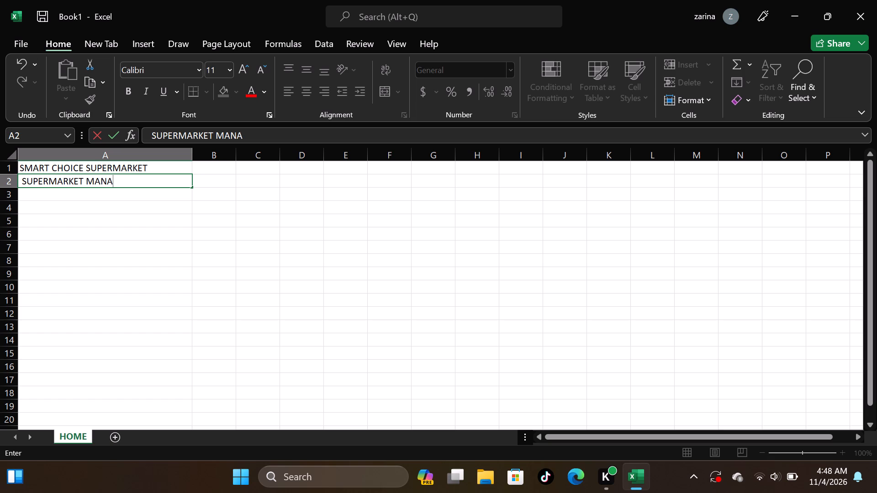
type("GE")
type("ME")
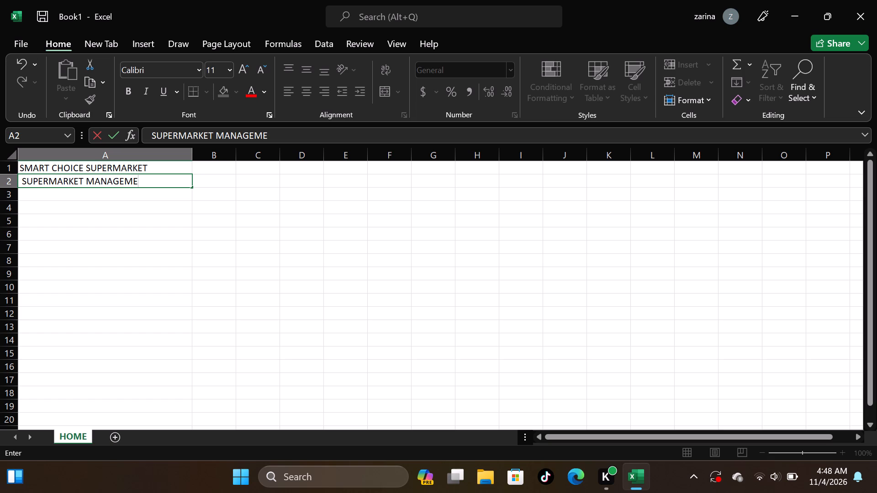
type("NT")
key("space")
type("S")
key("y")
key("s")
key("t")
type("EM")
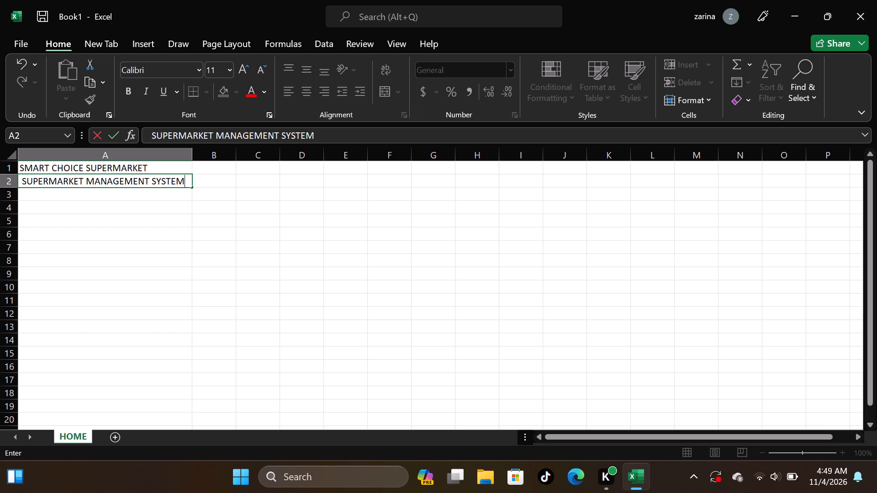
key("Down")
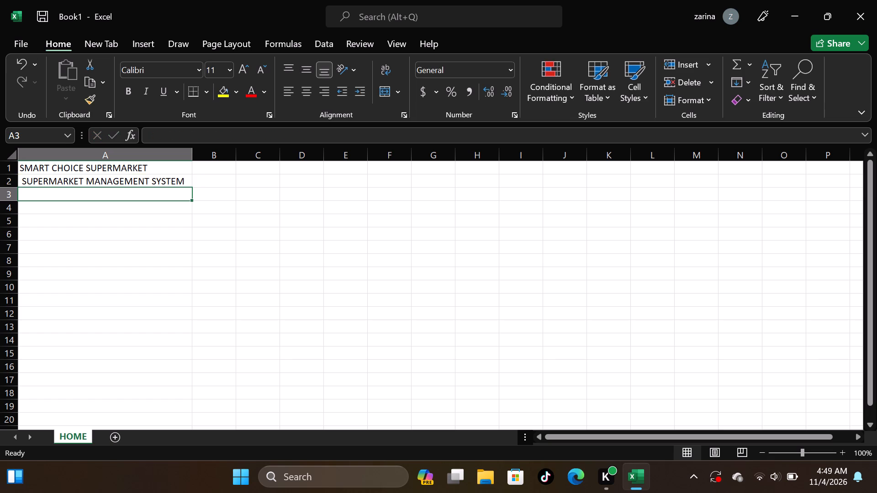
Enter the label Business Name in cell A4, leaving row 3 blank below the headings.
key("Down")
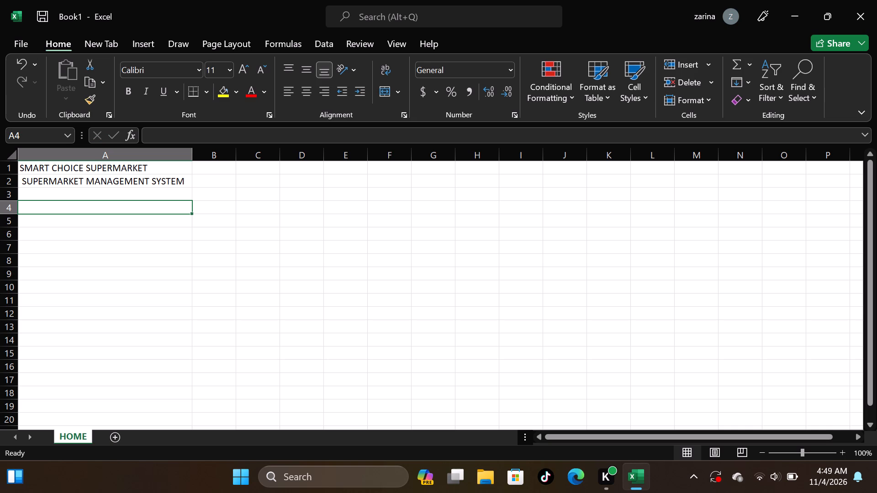
left_click(155, 180)
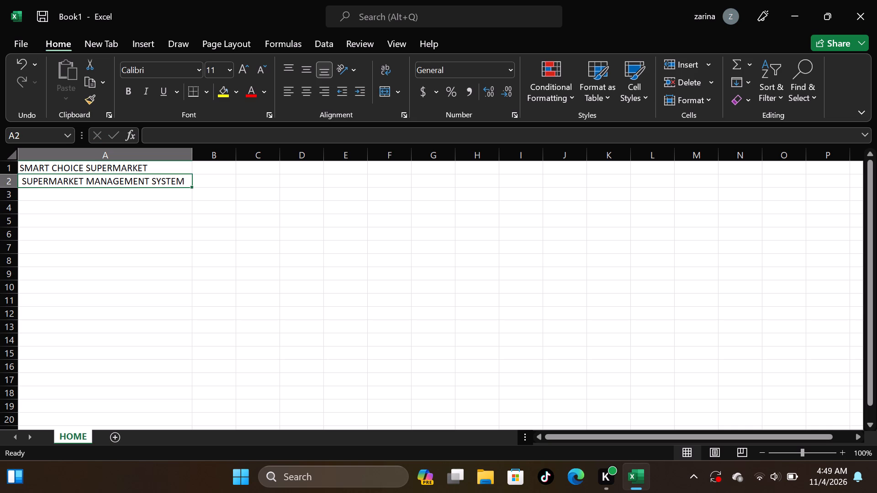
left_click(30, 212)
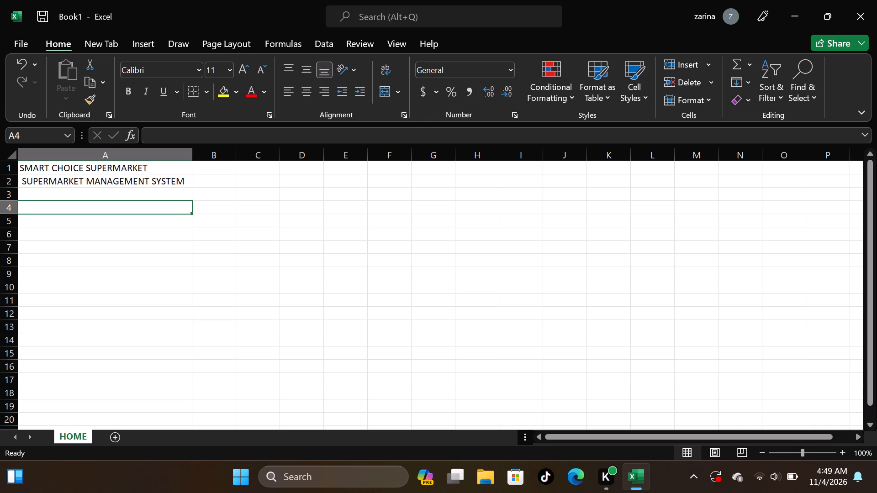
key("b")
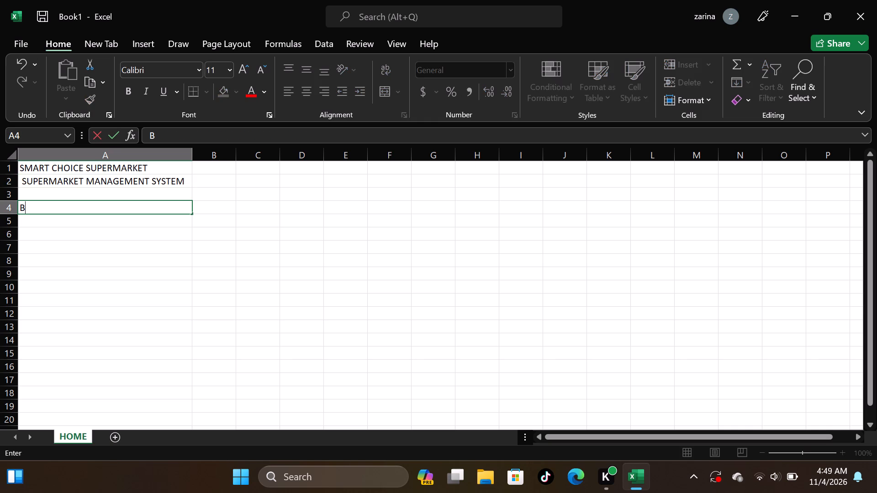
key("u")
key("s")
type("iss")
key("BackSpace")
key("BackSpace")
type("ness")
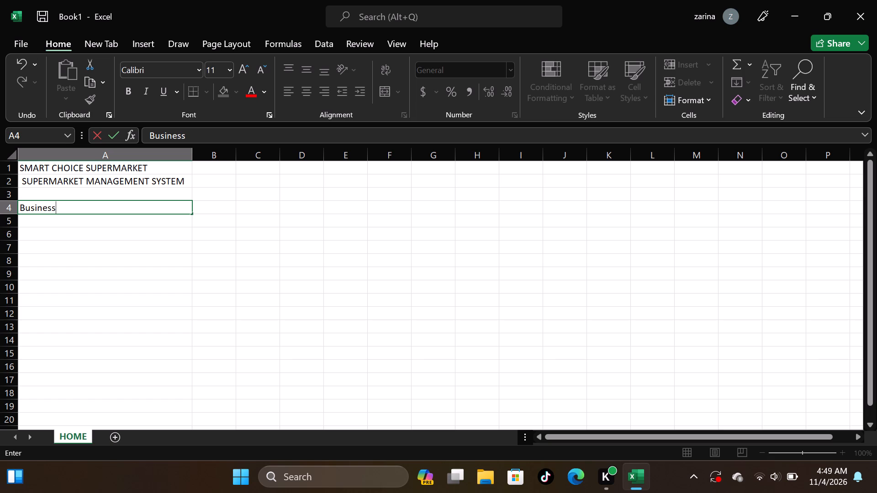
key("space")
key("n")
type("ame")
key("Down")
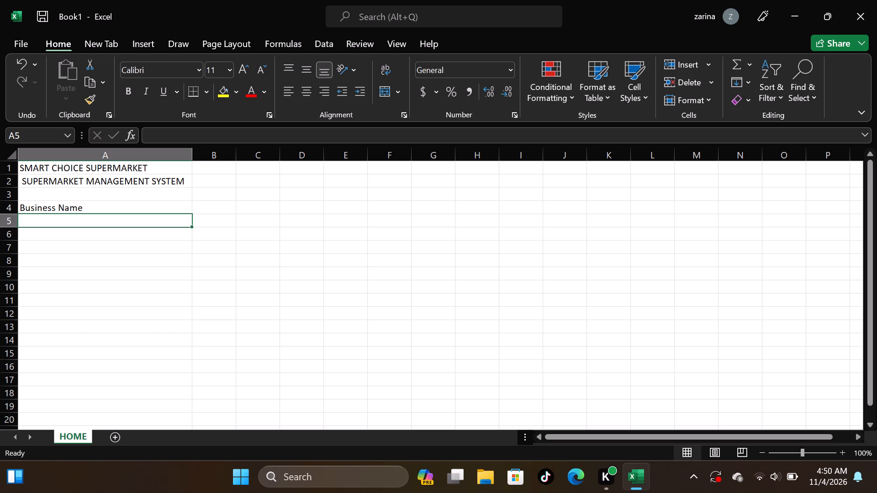
Enter Smart choice Supermarket in cell B4, beside the Business Name label on the HOME sheet.
key("Right")
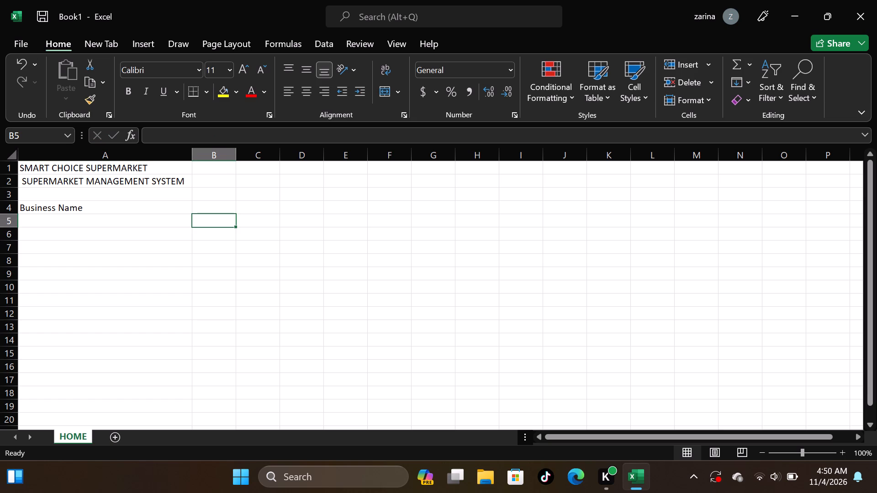
key("Up")
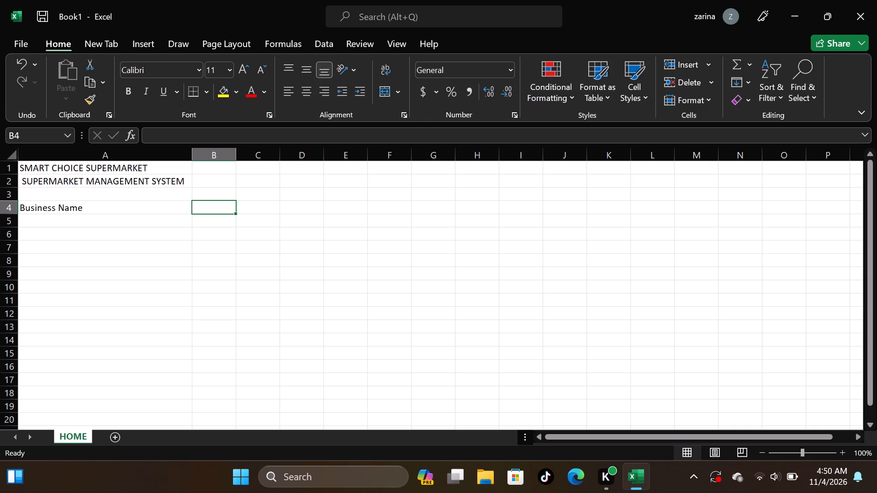
key("s")
key("BackSpace")
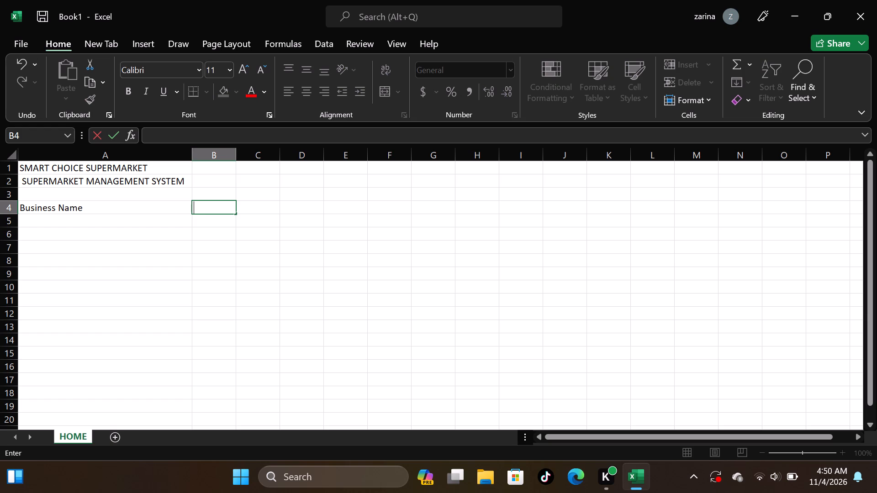
key("s")
type("mart")
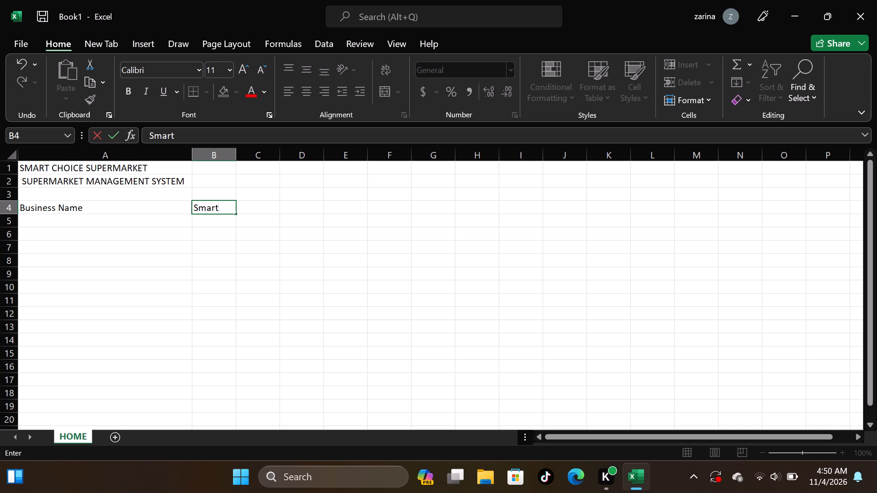
key("space")
key("c")
key("h")
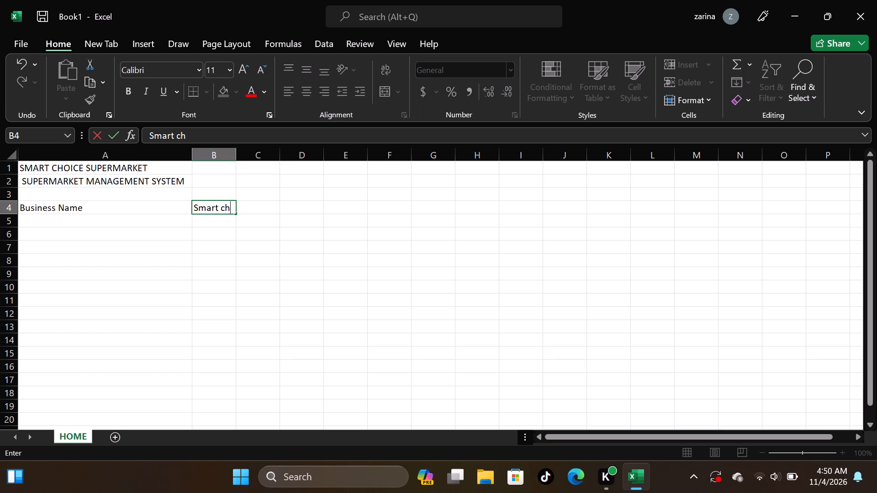
type("oi")
type("ce")
key("space")
key("s")
key("u")
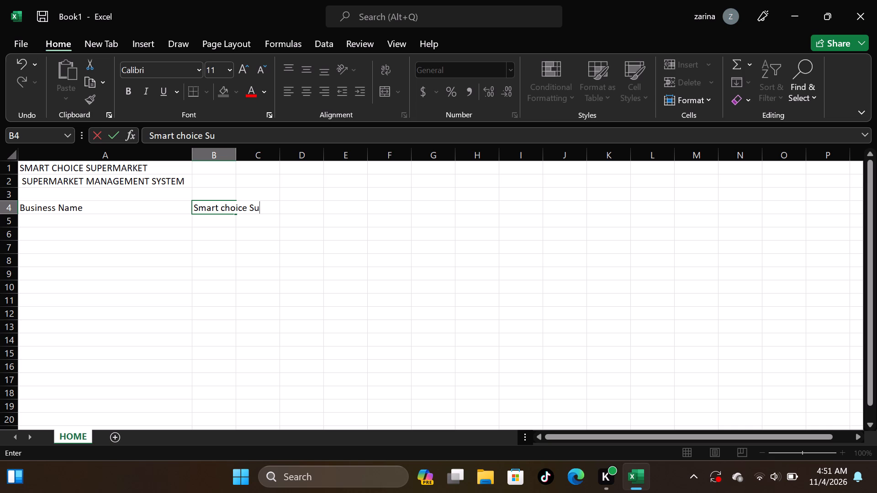
type("per")
type("ma")
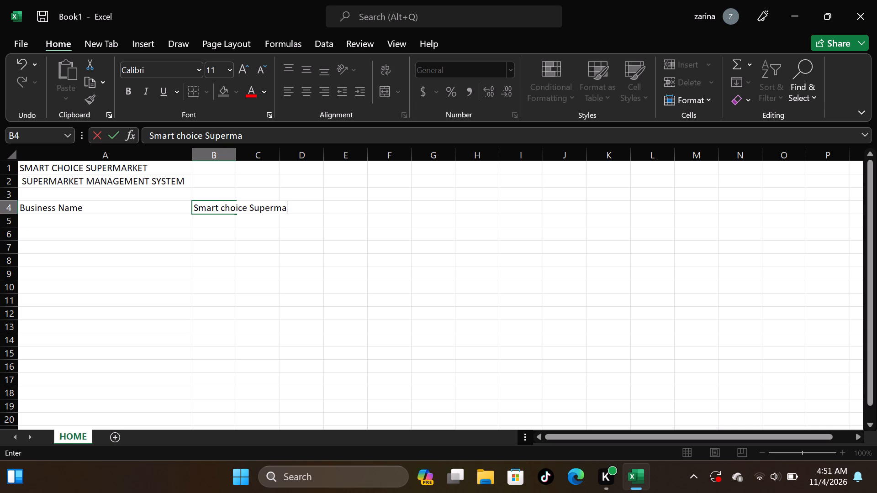
key("r")
type("ket")
left_click(498, 253)
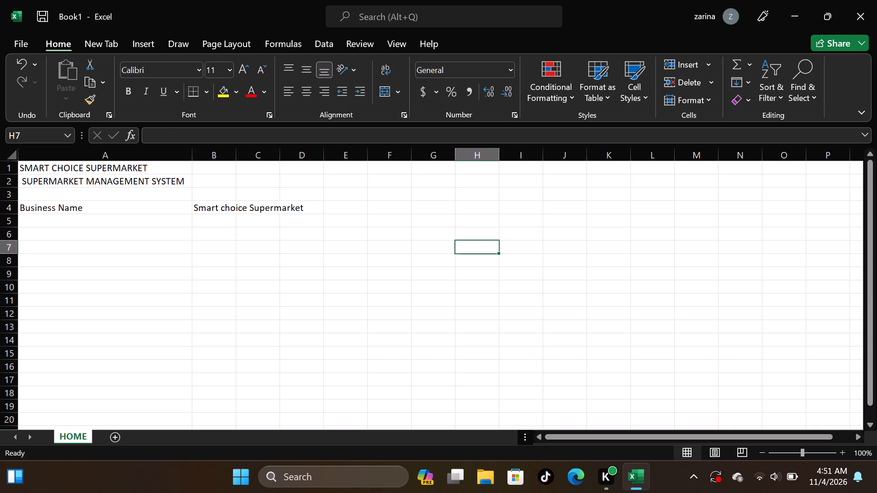
AutoFit the width of column B to its Smart choice Supermarket text.
double_click(233, 159)
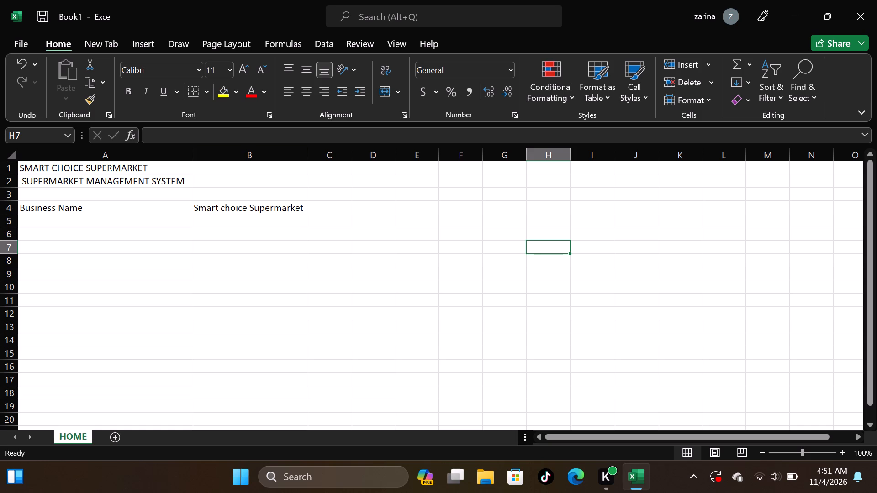
Enter the label Lotion in cell A5, directly below Business Name.
left_click(36, 220)
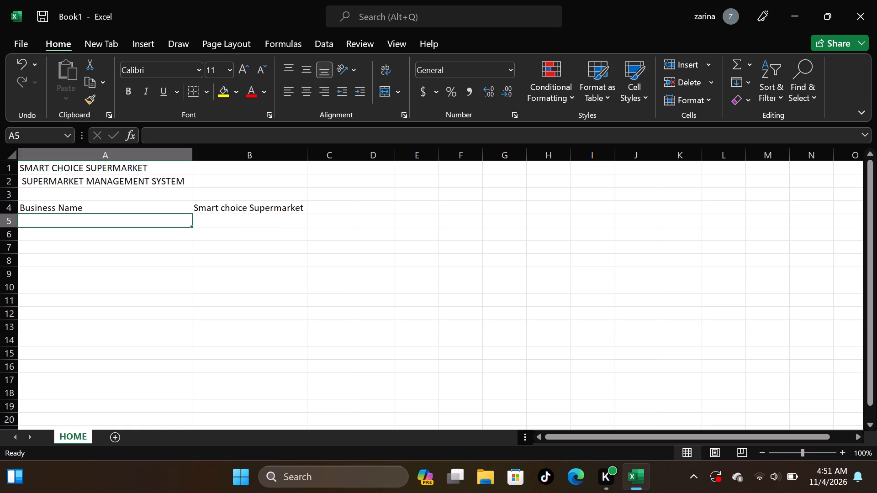
key("l")
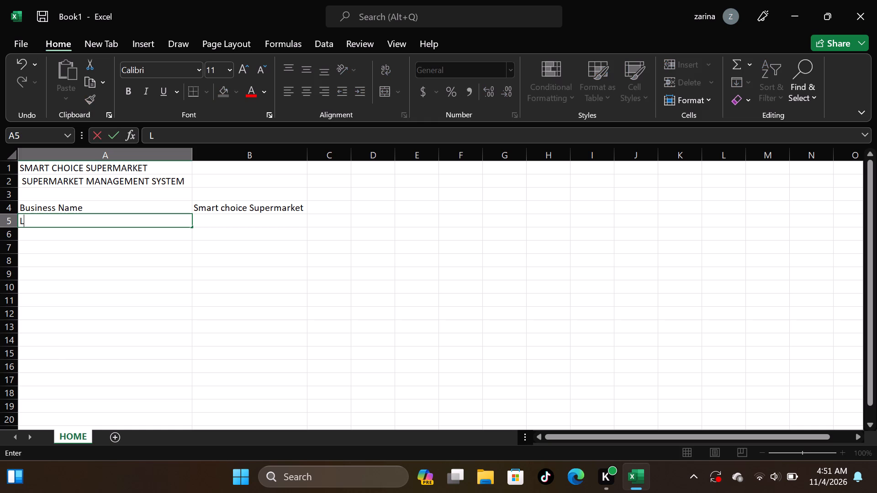
key("o")
type("ti")
key("o")
key("n")
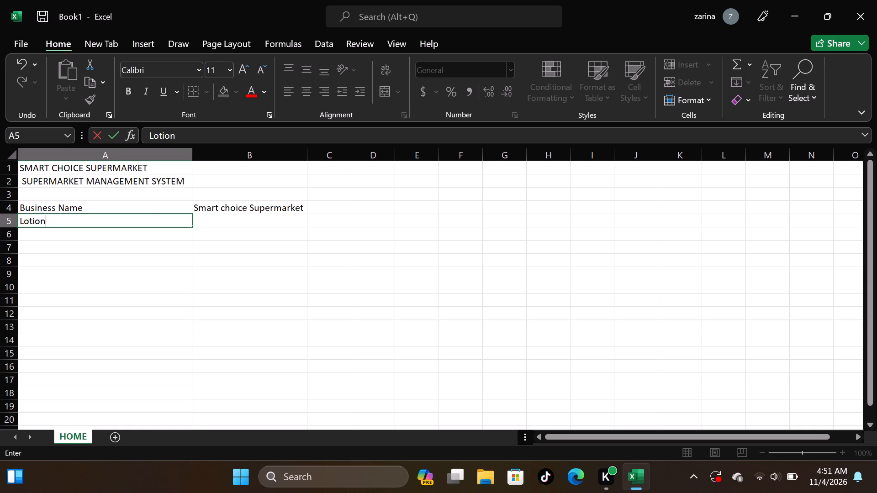
key("Right")
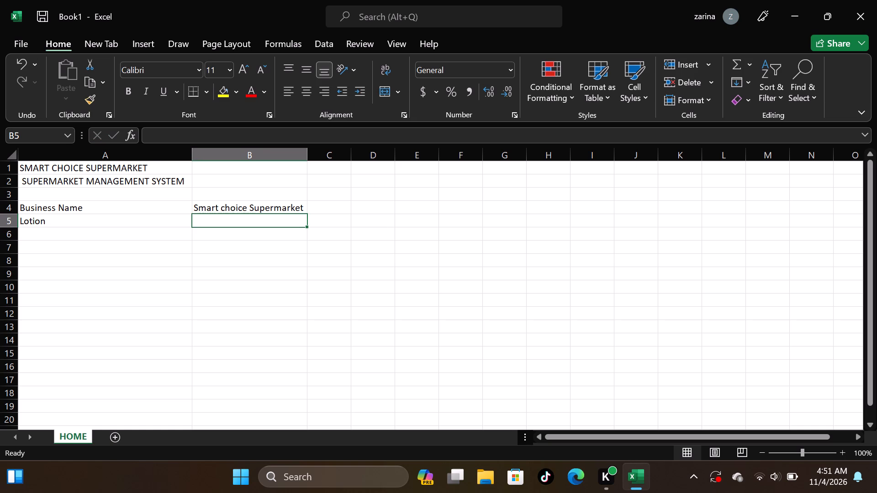
Enter Kenya in cell B5 as the value beside the Lotion label.
key("k")
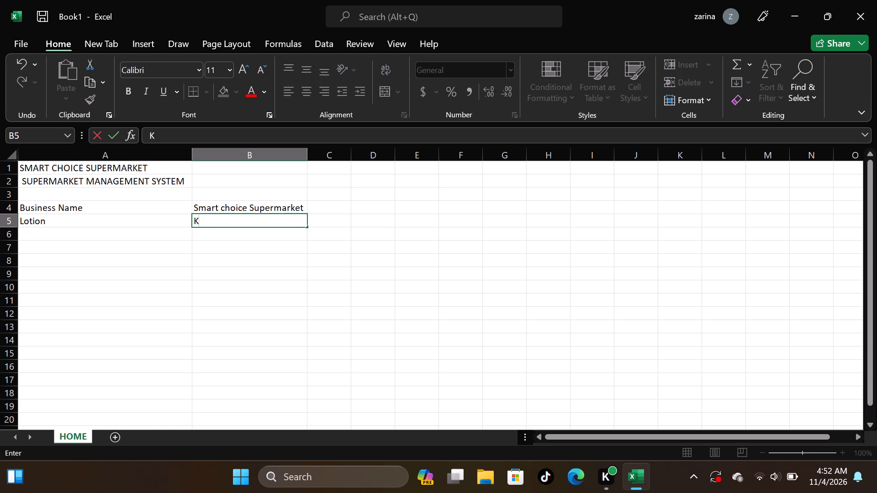
type("en")
key("y")
key("a")
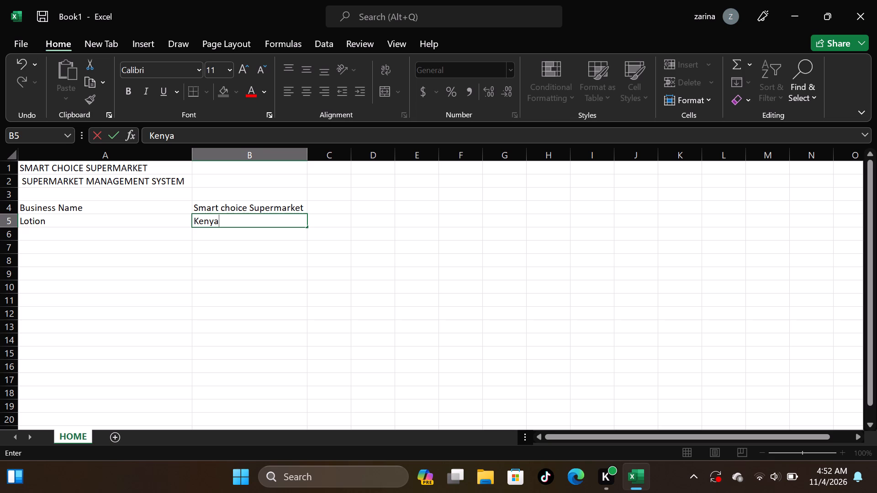
key("Down")
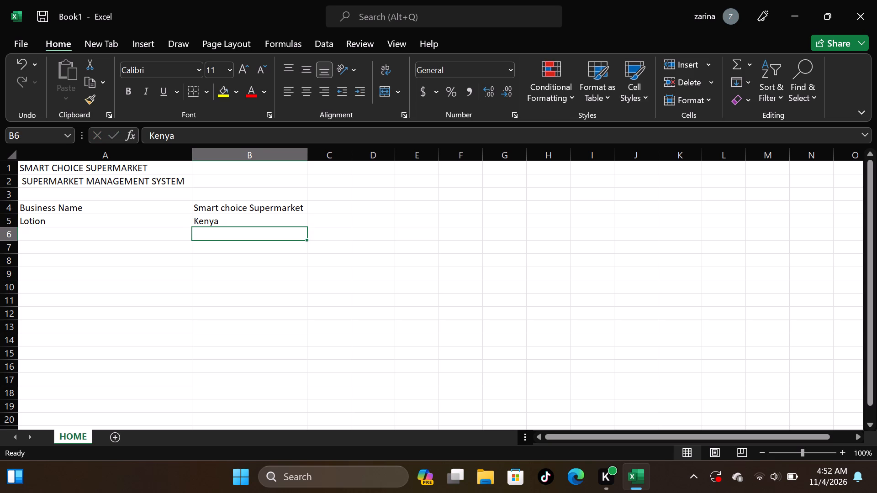
Enter the label Project Type in cell A6, directly below the Lotion label.
key("Left")
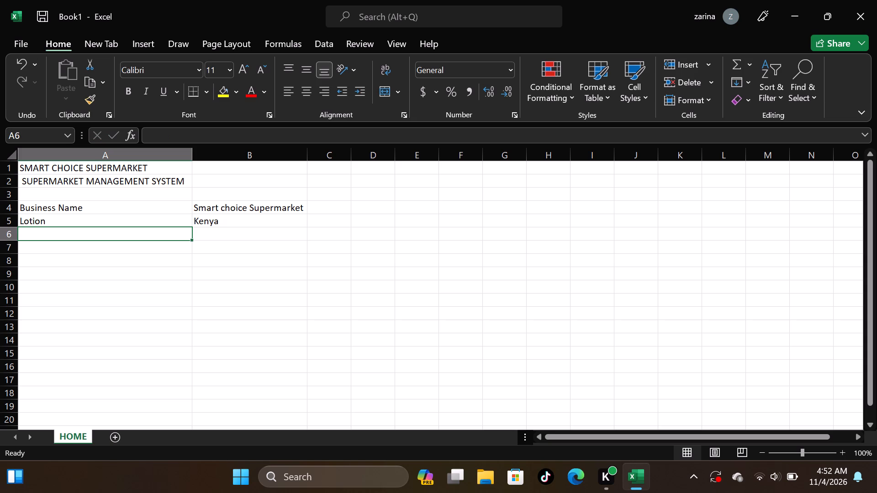
key("p")
type("ro")
key("j")
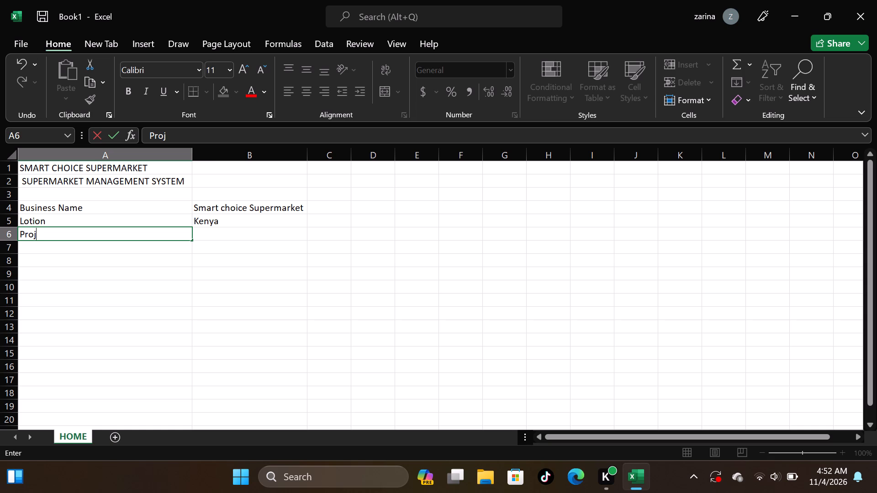
type("ect")
key("space")
key("t")
key("y")
key("p")
key("e")
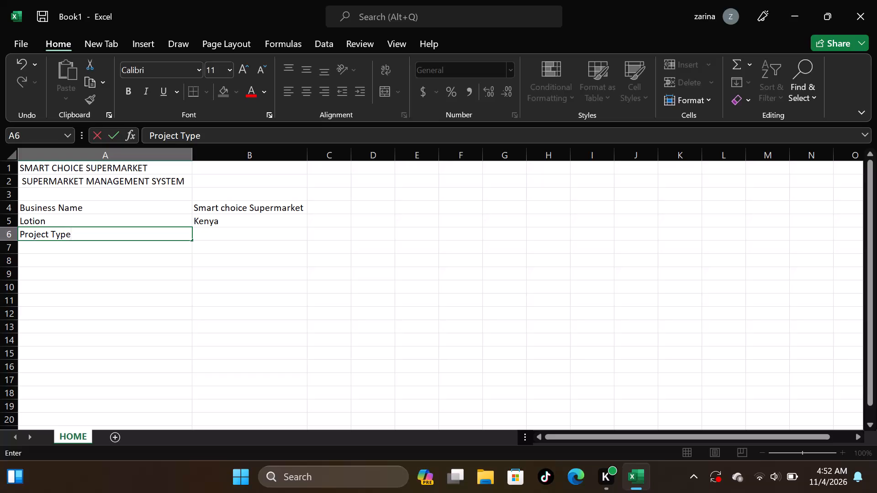
key("Right")
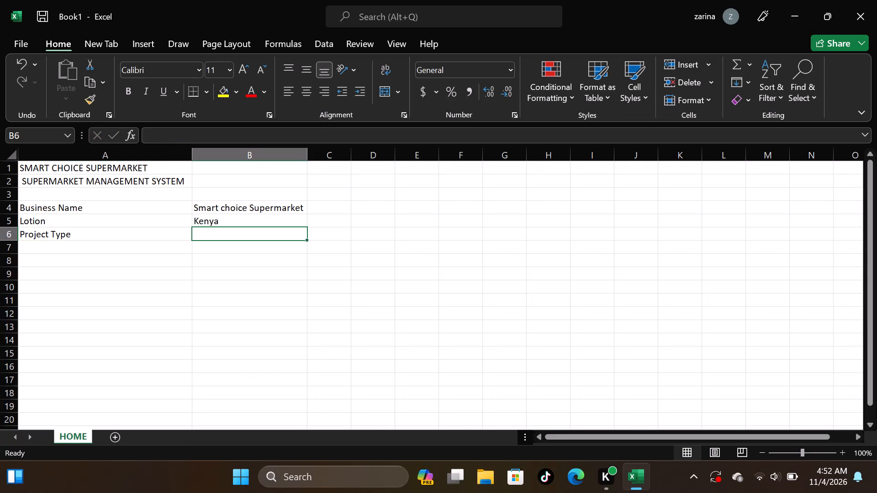
Enter Retail Busisness in cell B6 as the value beside the Project Type label.
key("r")
key("e")
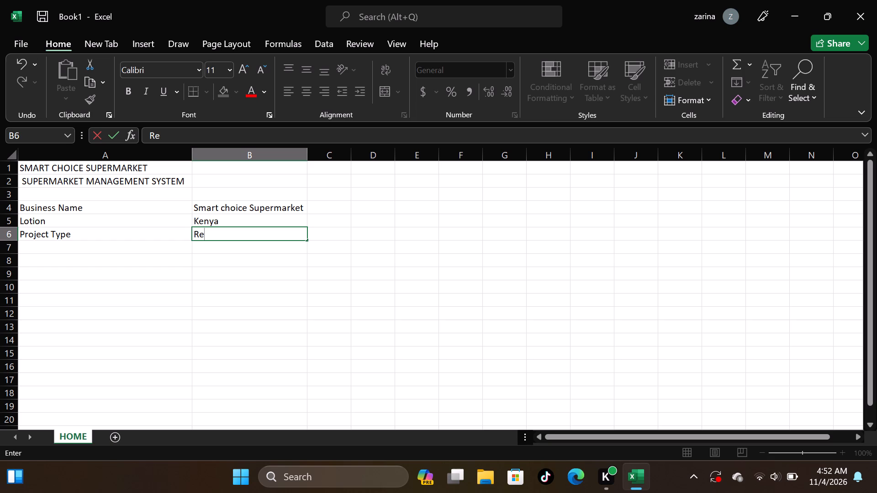
type("tai")
key("l")
key("space")
key("b")
key("u")
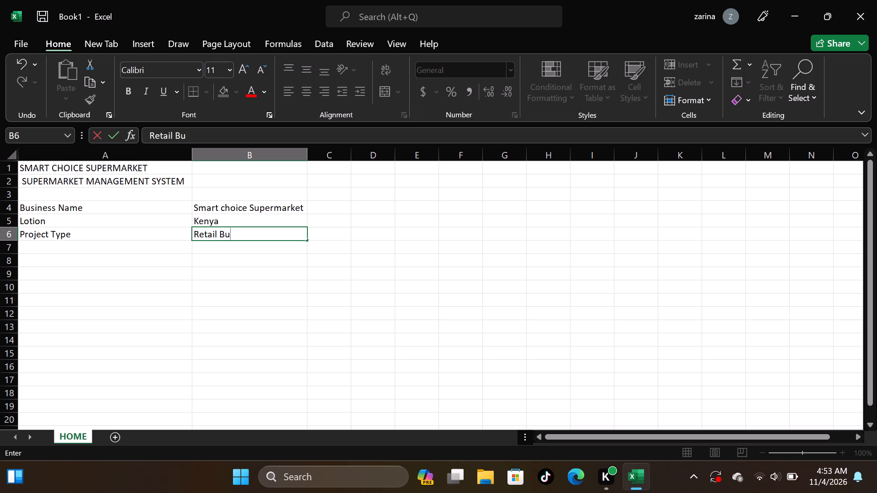
type("sis")
type("ness")
key("Down")
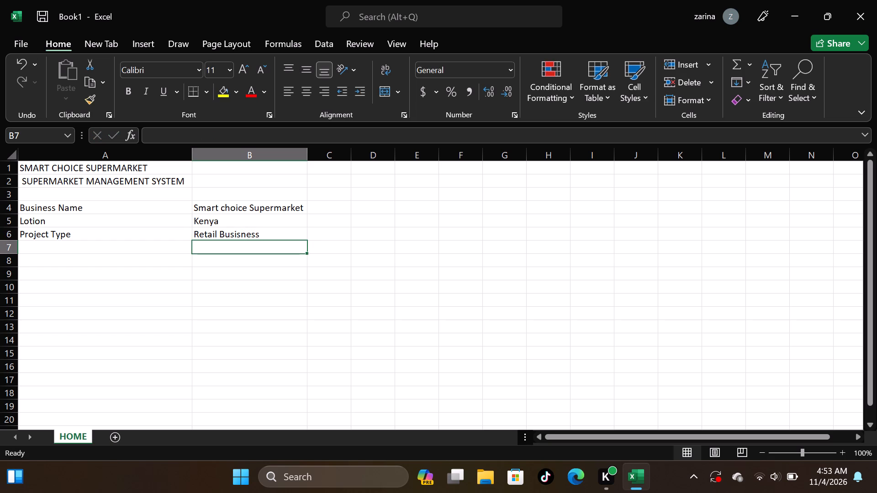
Enter the label Prepared By in cell A7, directly below the Project Type label.
key("Left")
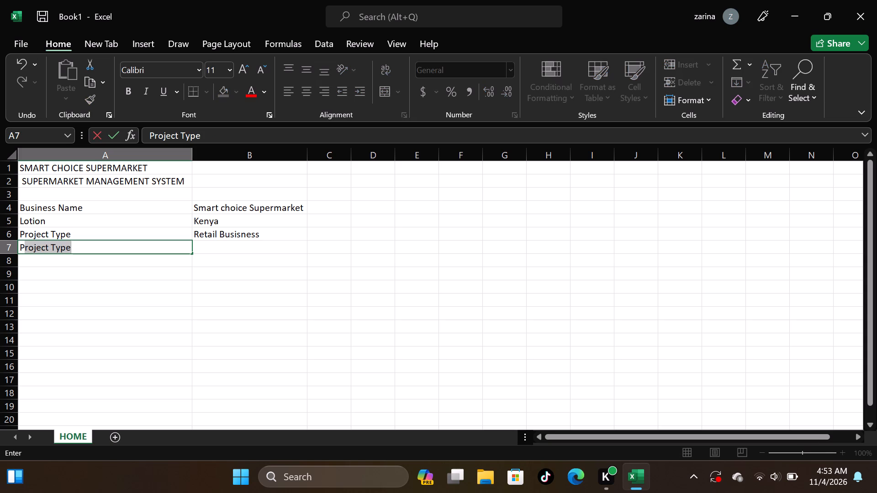
type("re")
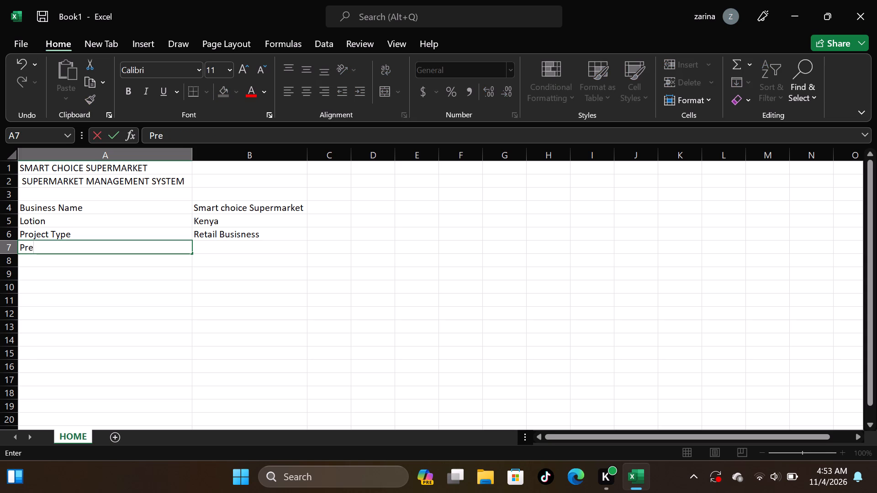
key("p")
key("a")
type("red")
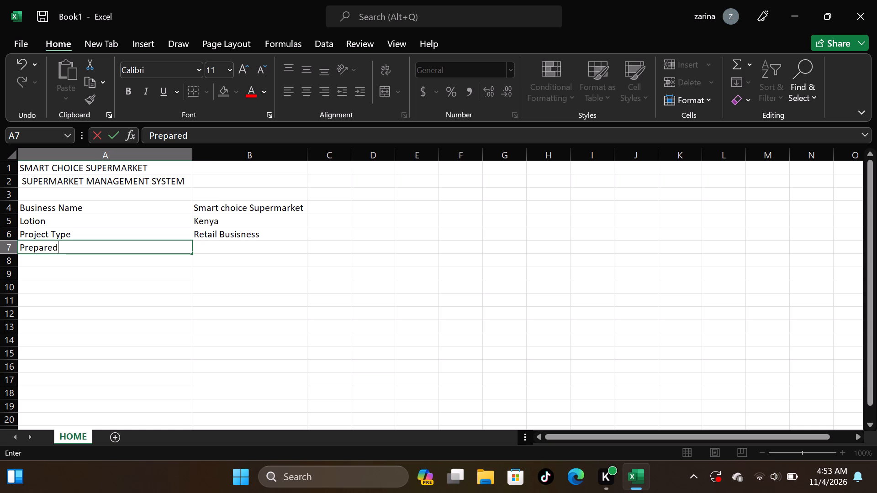
Complete the label in cell A7 so it reads Prepared By.
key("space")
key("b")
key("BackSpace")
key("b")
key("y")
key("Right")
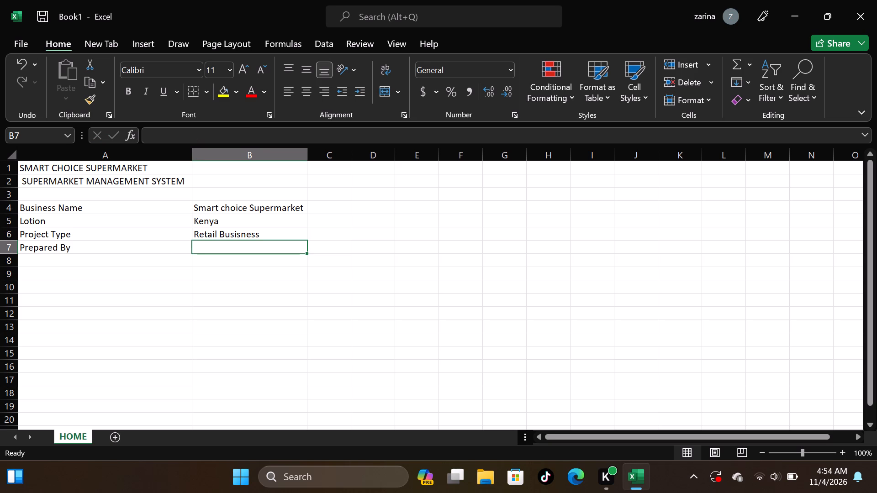
Enter the preparer's first name in cell B7 as the value beside the Prepared By label.
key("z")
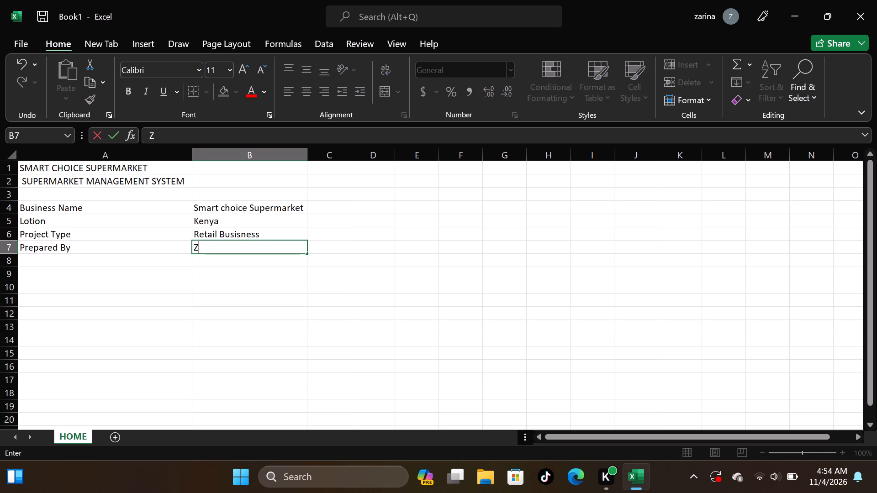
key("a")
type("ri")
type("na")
Start saving the new supermarket workbook as a file.
left_click(45, 10)
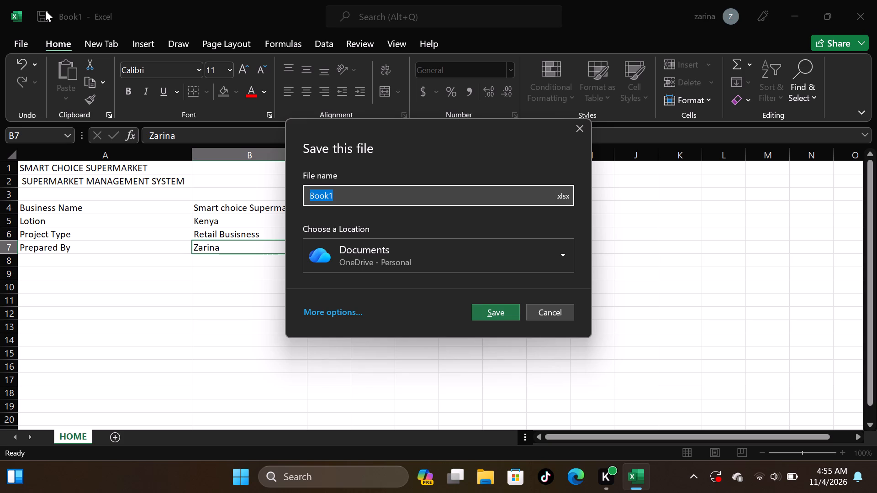
Save the workbook under the file name SMART CHOICE SUPERMARKET in the OneDrive Documents folder.
key("s")
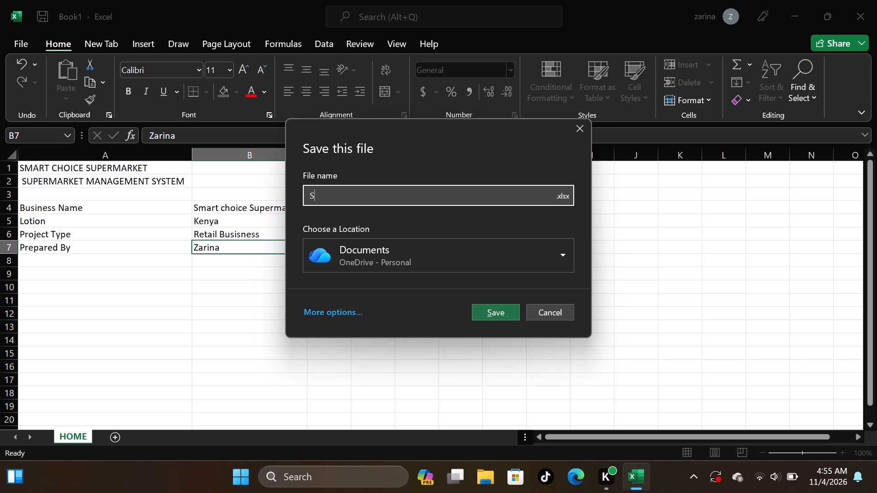
key("n")
key("BackSpace")
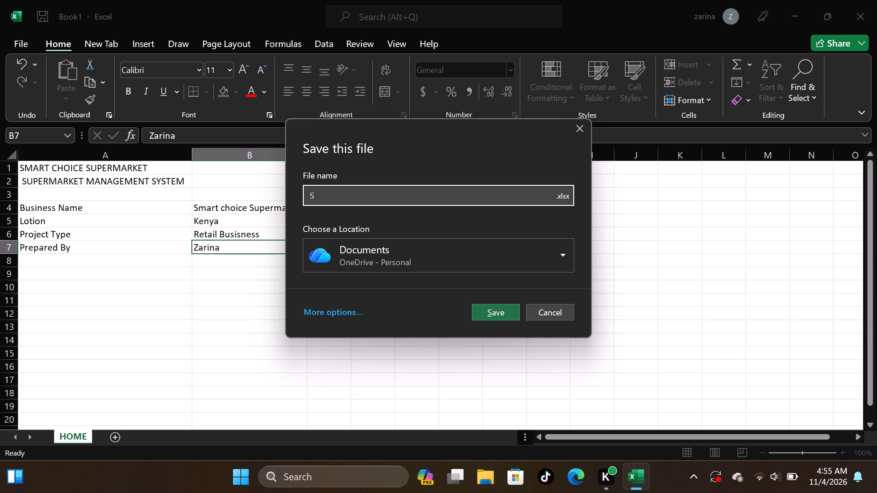
key("m")
key("a")
type("RT")
key("space")
type("CHOI")
type("CE")
key("space")
key("s")
key("u")
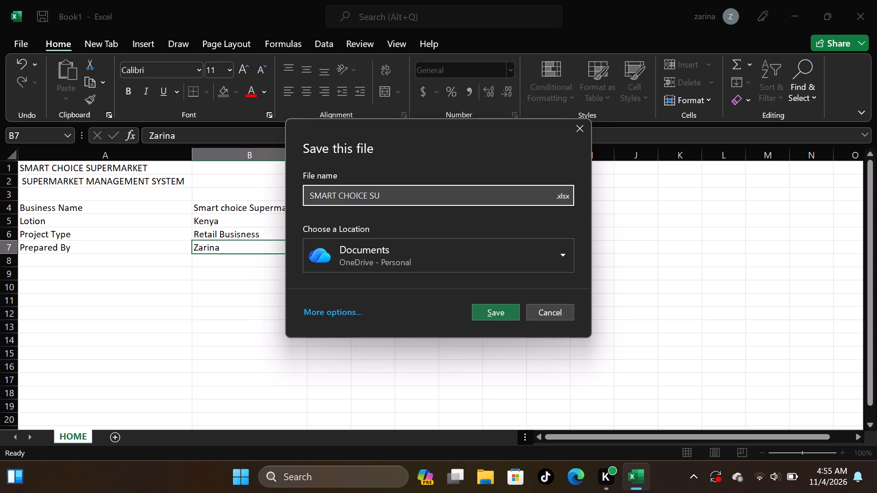
type("PER")
type("MA")
key("r")
type("KR")
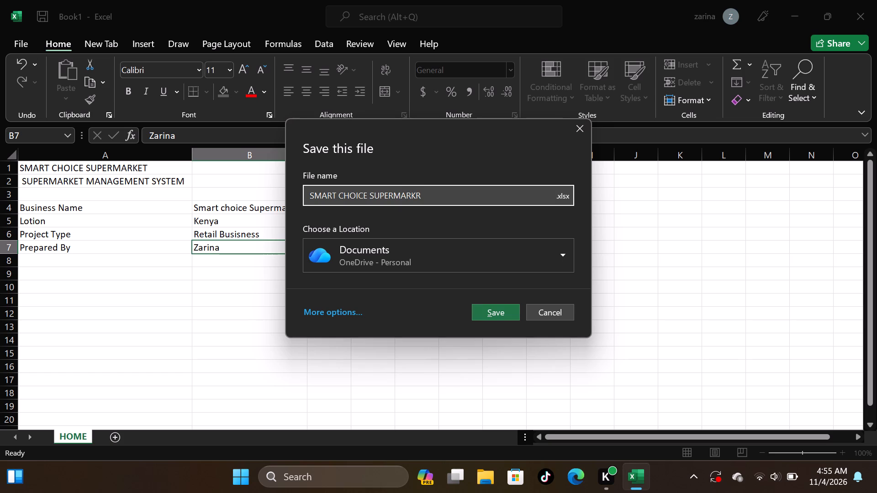
key("BackSpace")
type("ET")
left_click(491, 307)
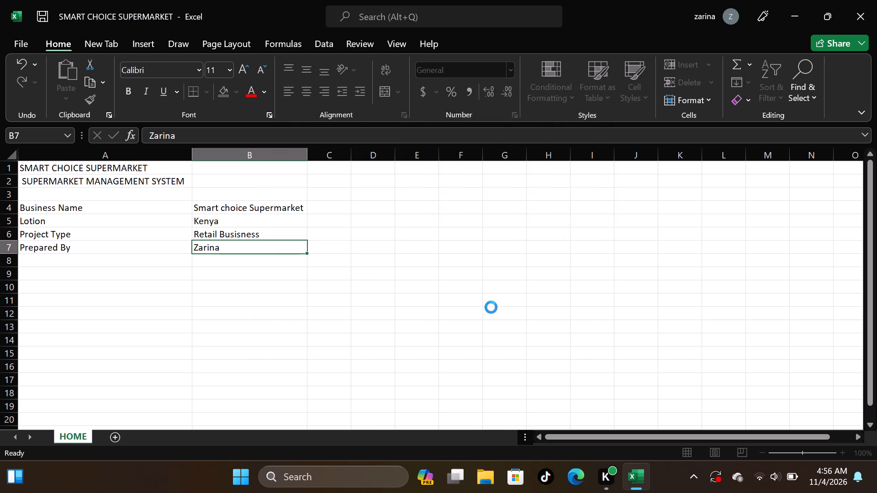
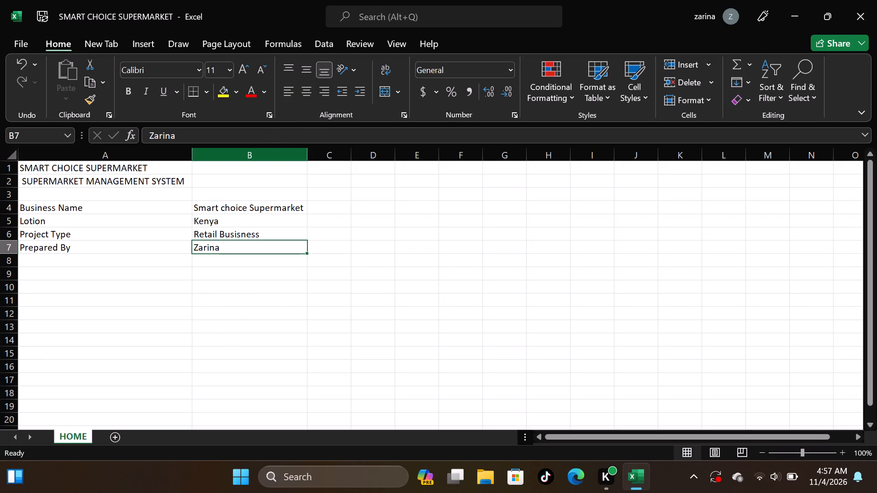
Select the SMART CHOICE SUPERMARKET title in cell A1 of the HOME sheet.
left_click(32, 173)
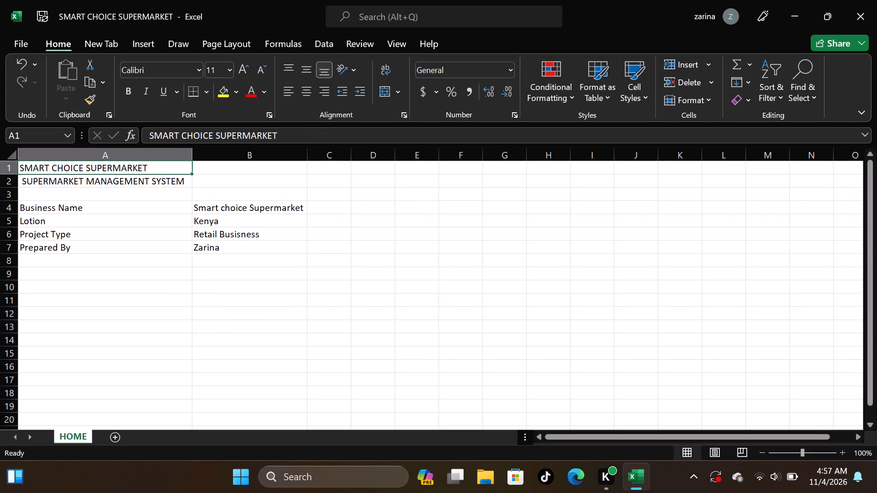
left_click_drag(32, 173, 28, 178)
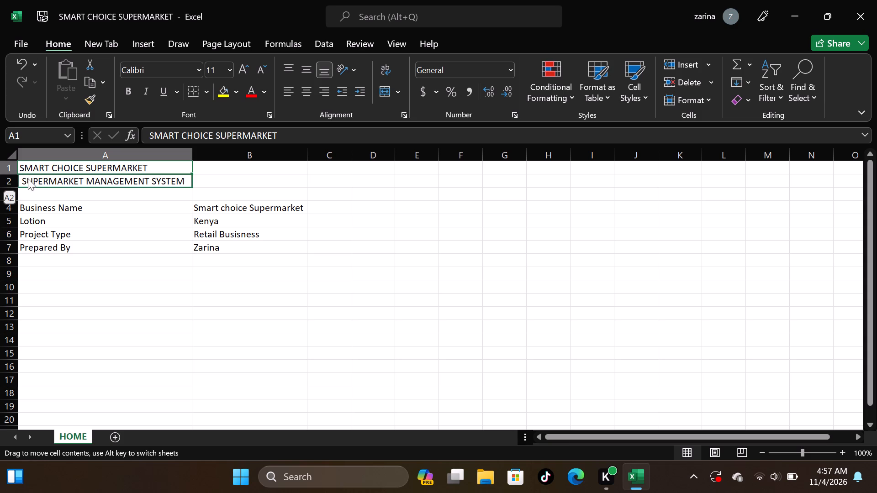
left_click_drag(28, 178, 27, 175)
left_click_drag(27, 175, 26, 168)
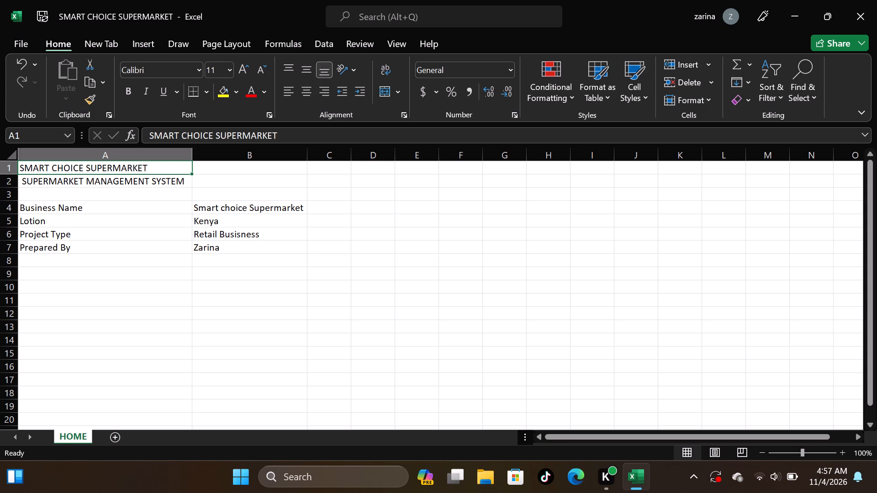
left_click(26, 168)
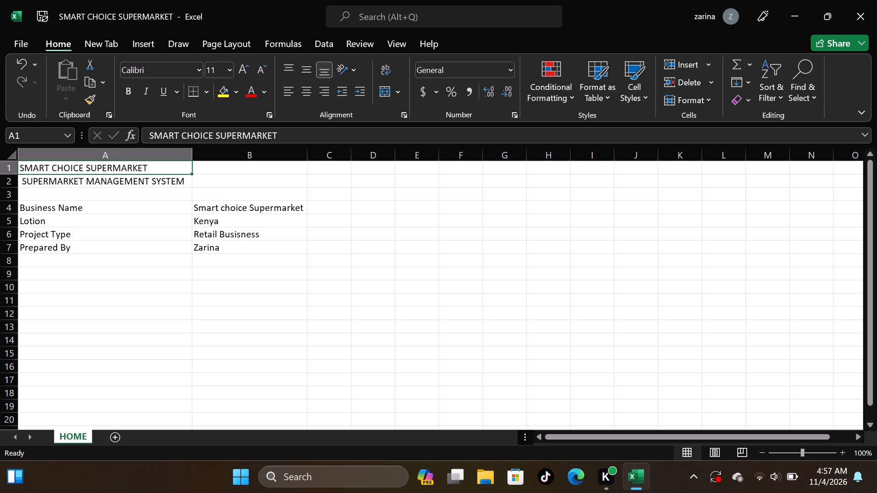
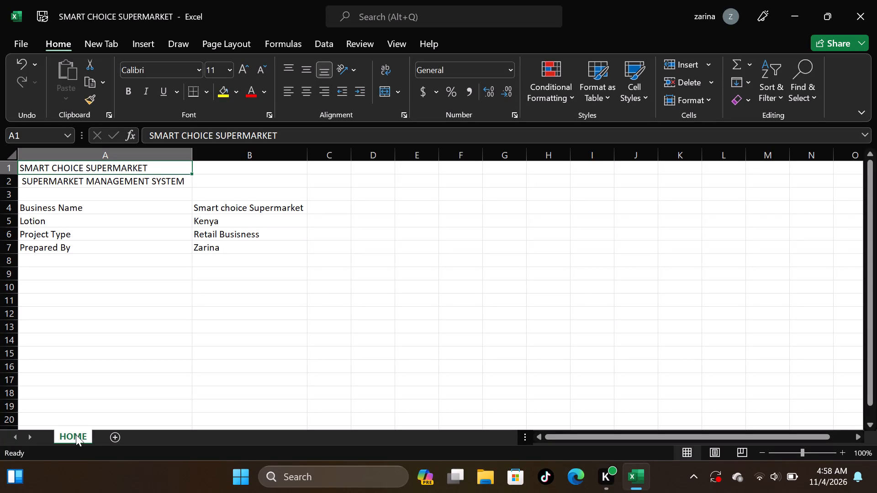
Add a new worksheet after HOME and rename it PRODUCTS.
left_click(111, 435)
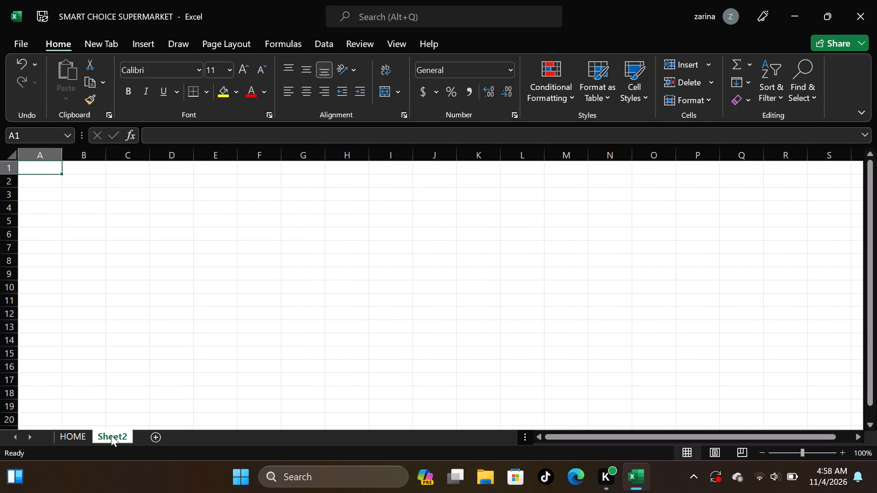
left_click(64, 436)
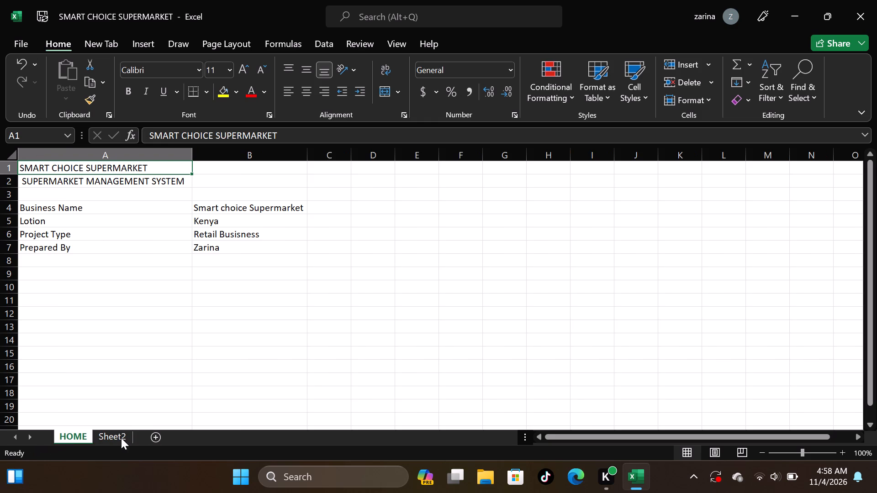
left_click(121, 438)
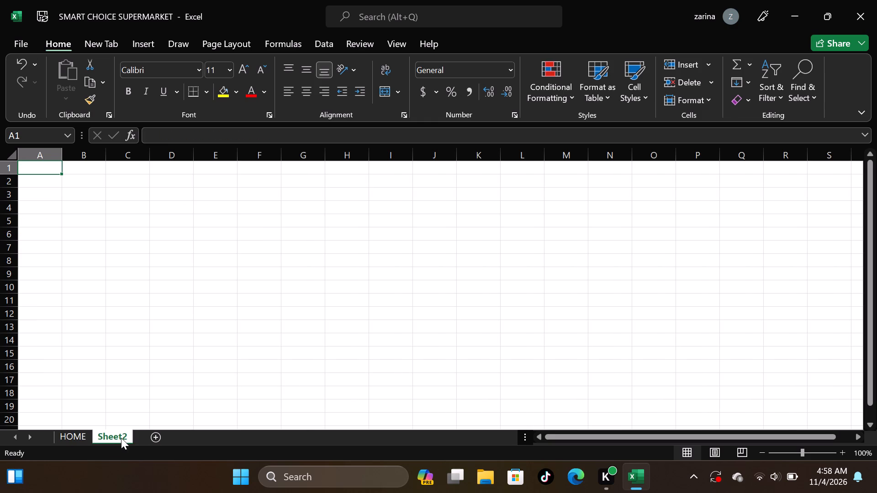
double_click(121, 438)
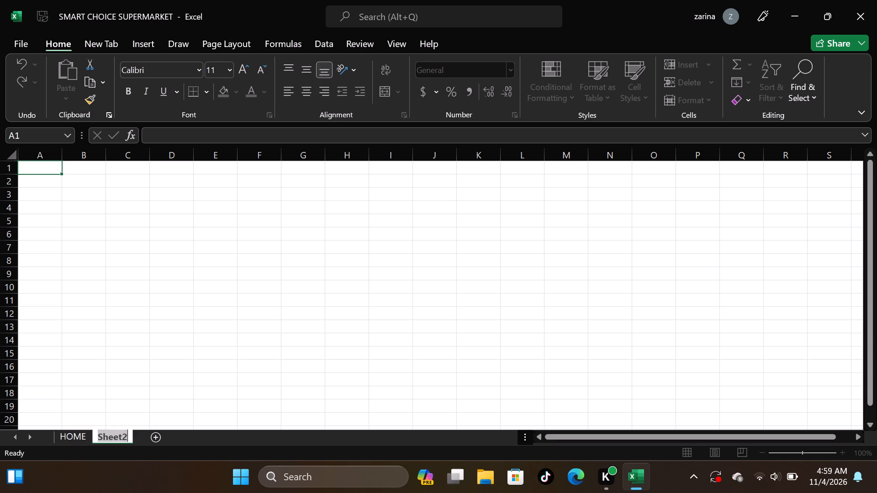
key("p")
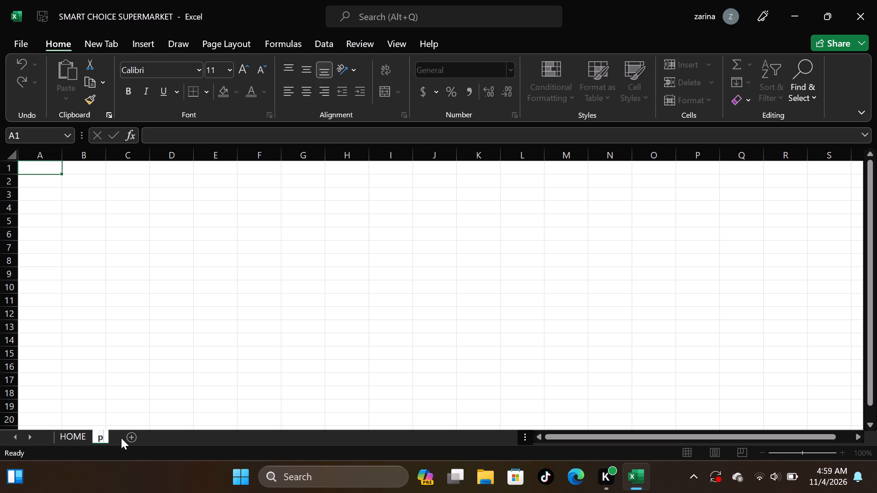
key("r")
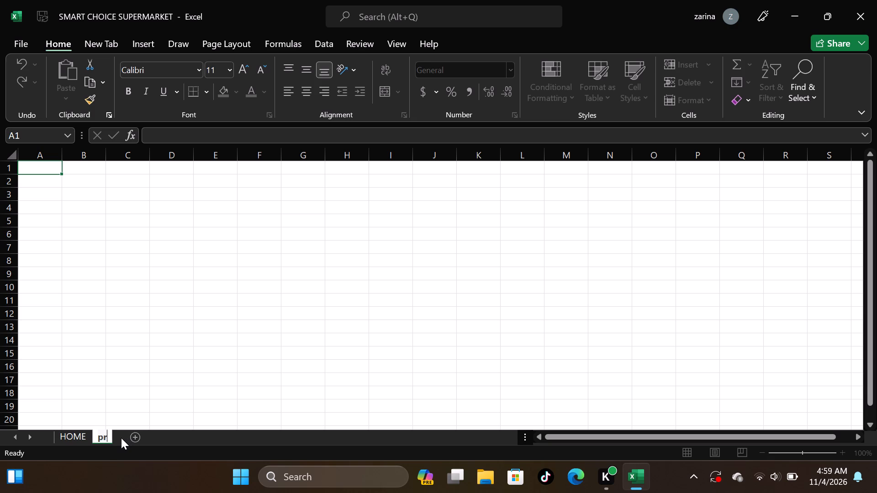
key("BackSpace")
key("BackSpace")
type("PR")
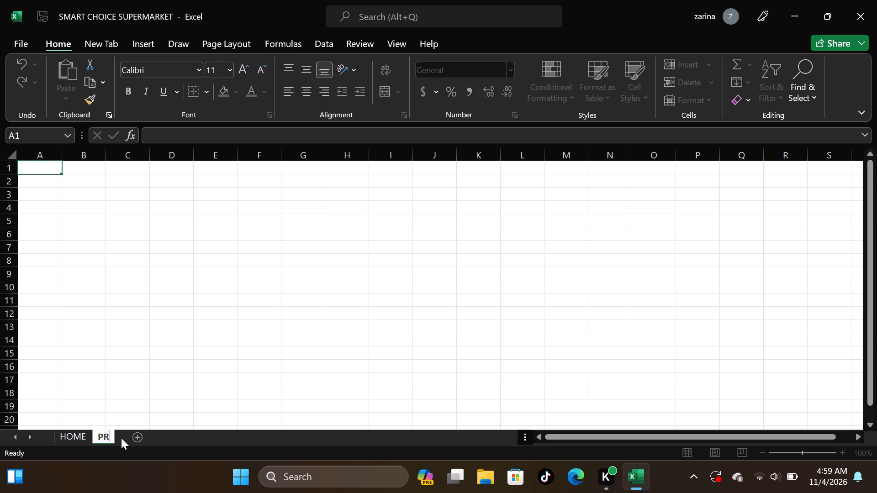
type("OD")
type("UCT")
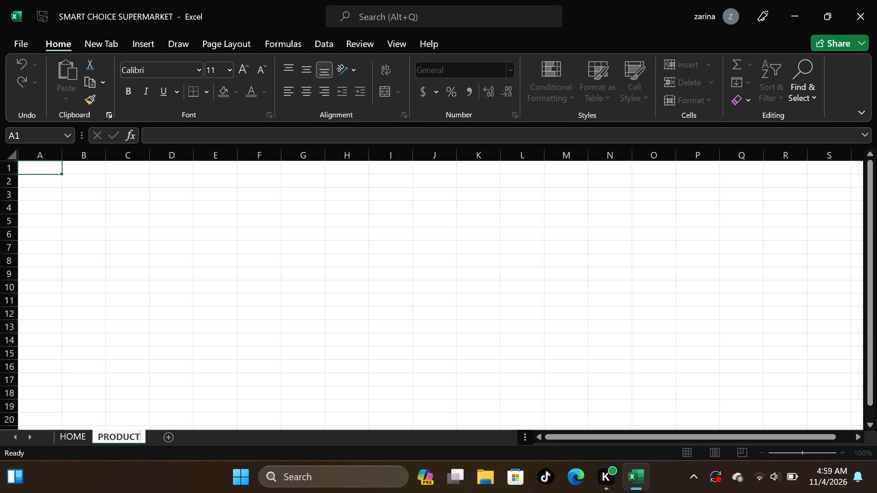
key("s")
left_click(123, 348)
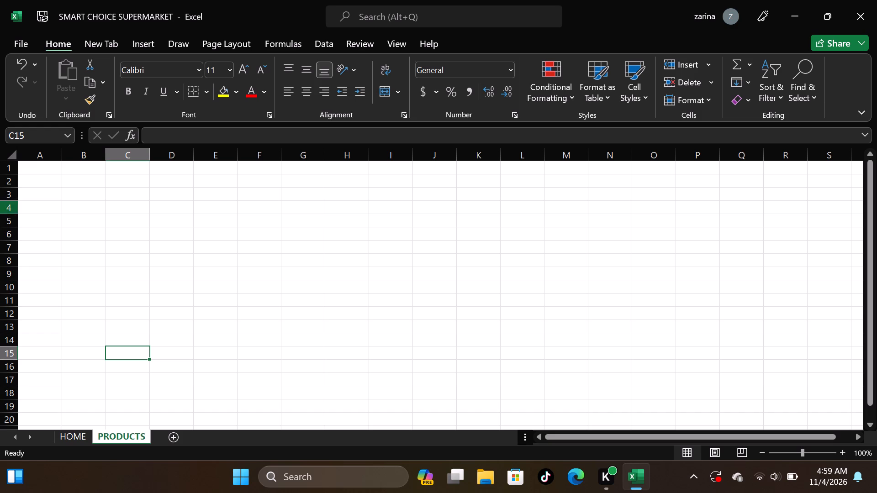
Select cell A1 of the PRODUCTS sheet and save the workbook.
left_click(33, 170)
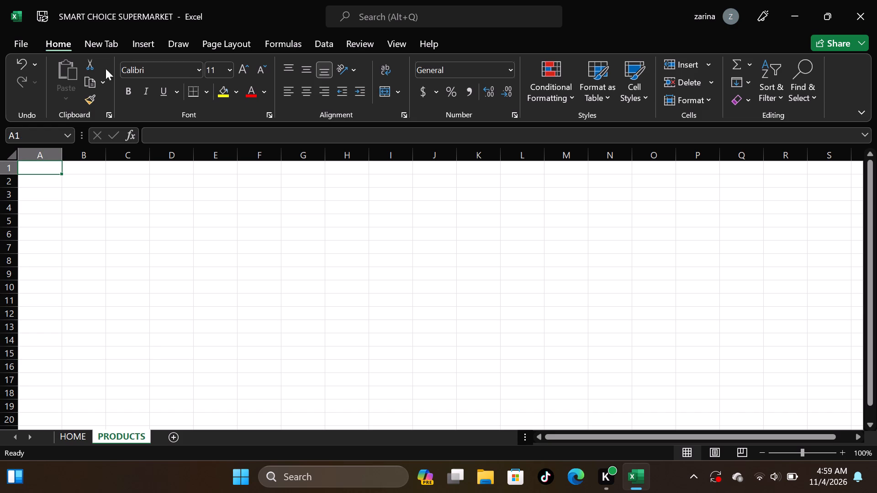
left_click(42, 13)
Enter the column header Product ID in cell A1 of the PRODUCTS sheet.
key("p")
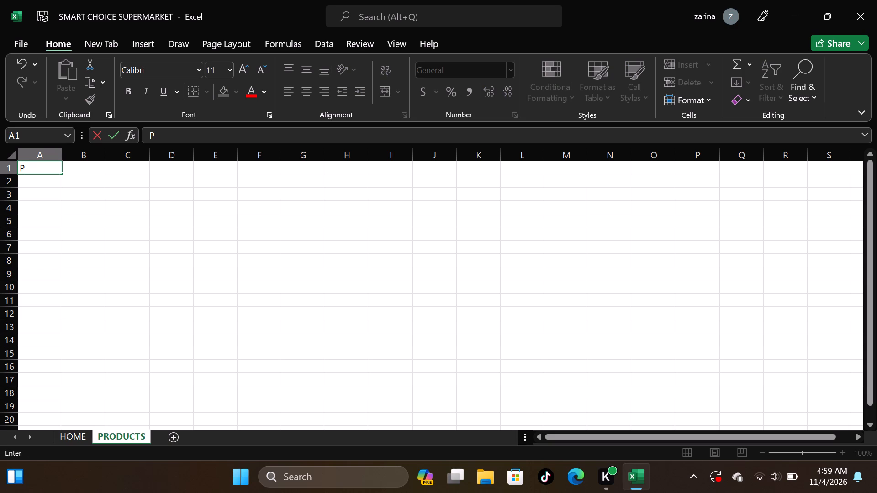
key("r")
key("o")
key("d")
key("u")
type("ct")
key("space")
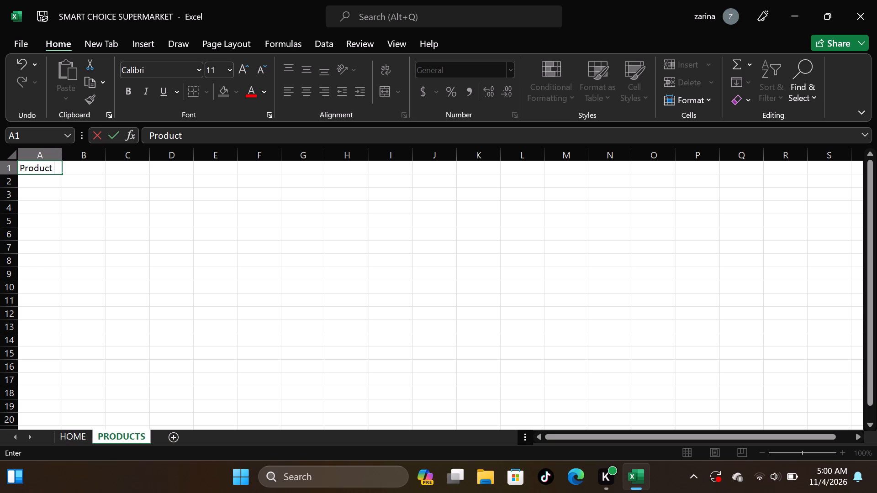
key("i")
key("d")
key("Right")
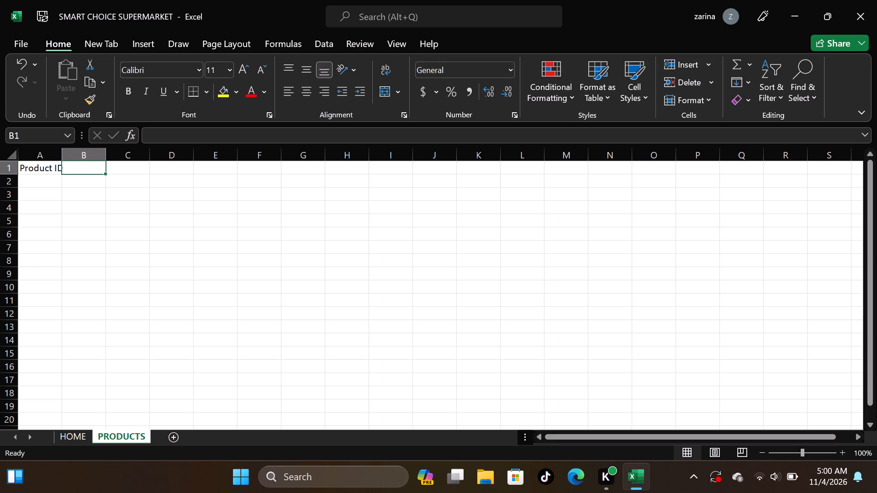
Widen column A slightly so the Product ID header fits inside its cell.
left_click(285, 305)
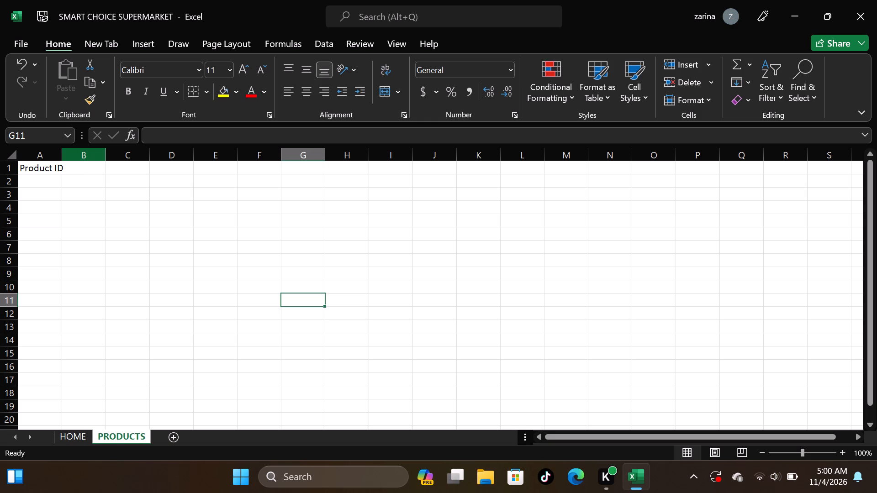
left_click(63, 155)
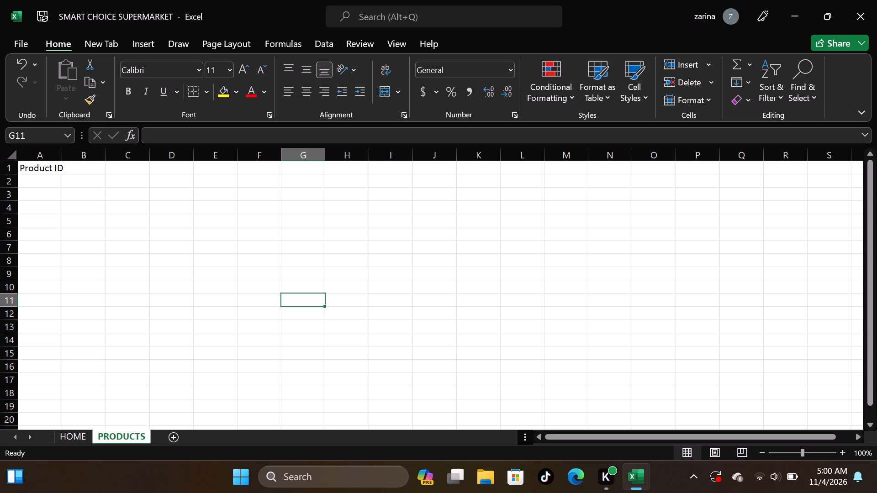
left_click(60, 153)
left_click_drag(61, 151, 75, 151)
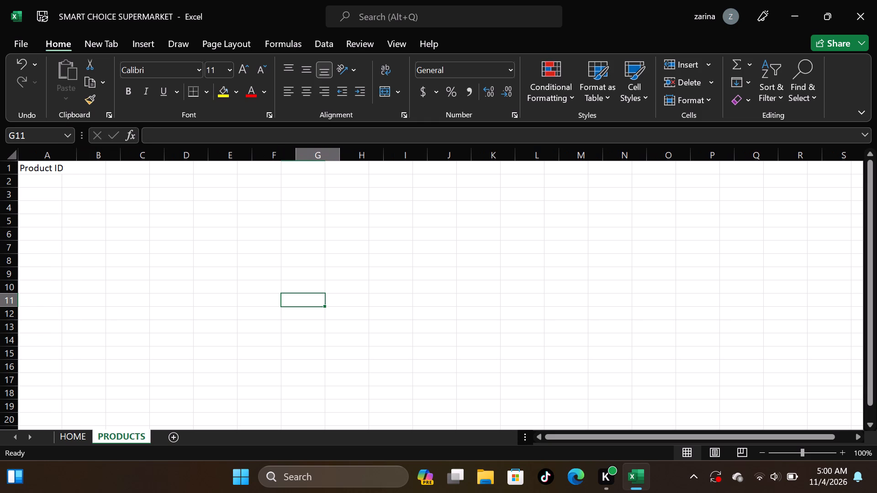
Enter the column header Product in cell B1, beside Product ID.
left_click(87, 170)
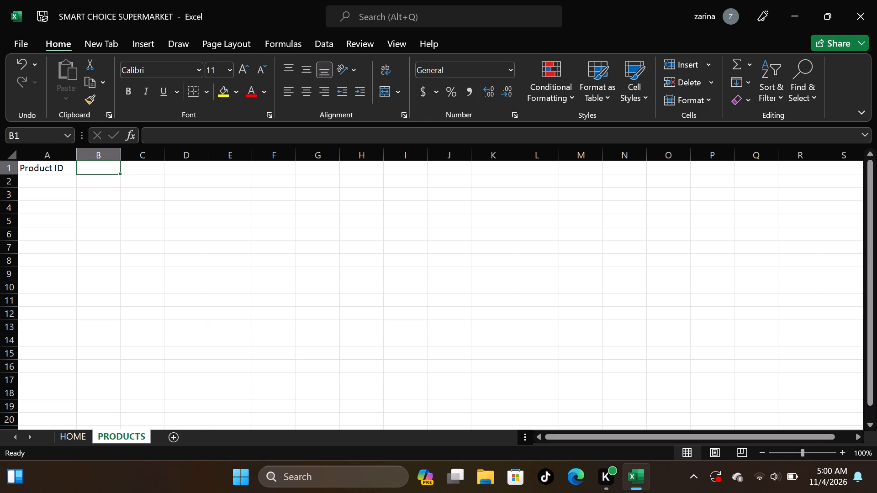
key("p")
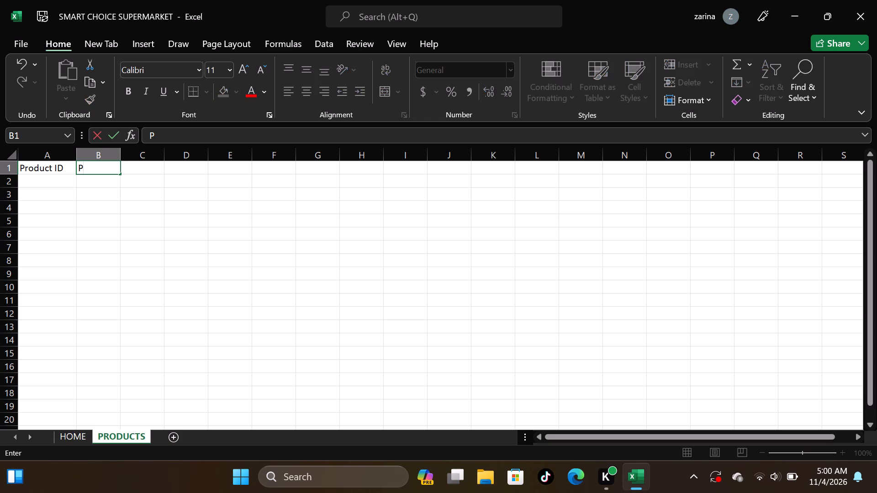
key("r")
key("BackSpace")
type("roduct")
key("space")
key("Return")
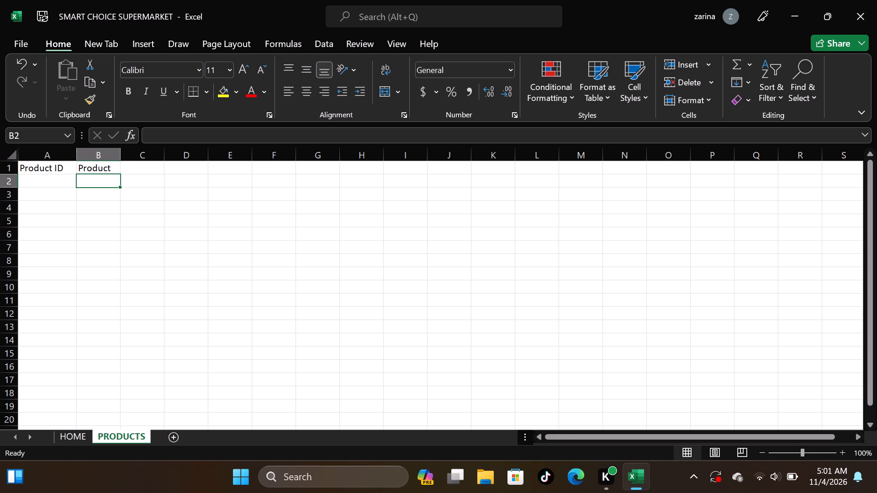
Replace the header in cell B1 of the PRODUCTS sheet with Product Name.
key("Up")
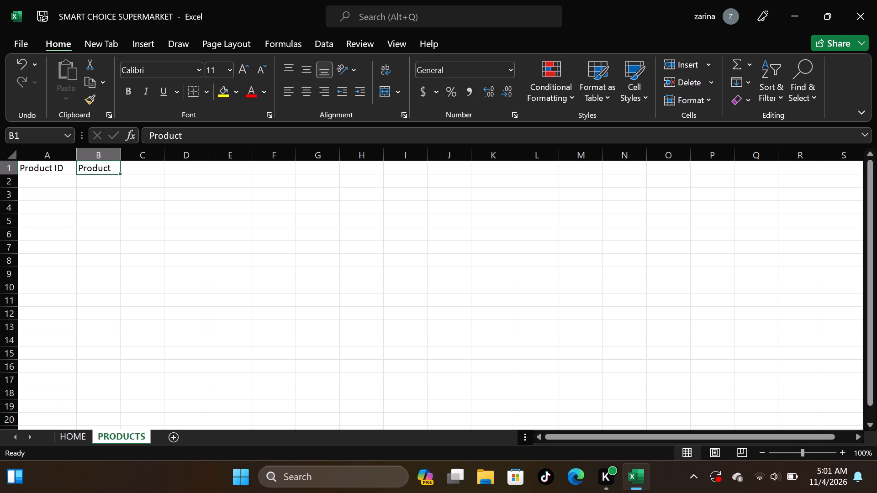
key("n")
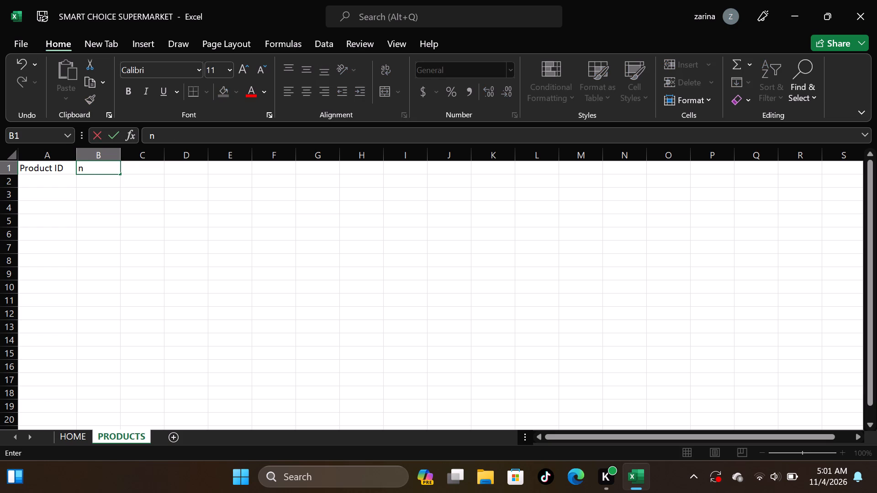
key("BackSpace")
key("p")
type("ro")
type("duct")
key("space")
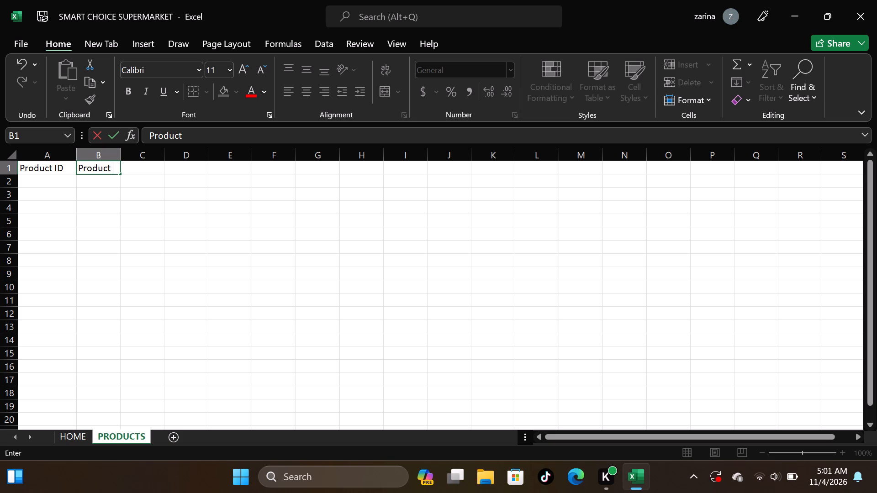
key("n")
key("a")
key("BackSpace")
key("a")
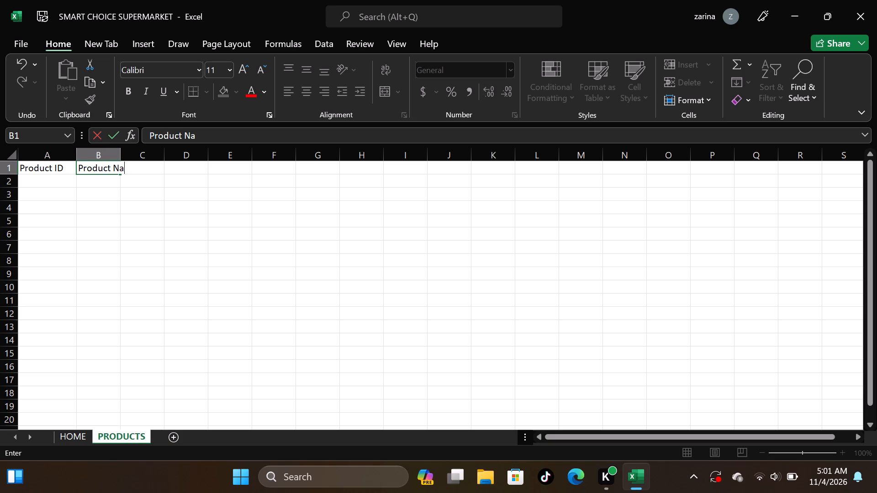
type("me")
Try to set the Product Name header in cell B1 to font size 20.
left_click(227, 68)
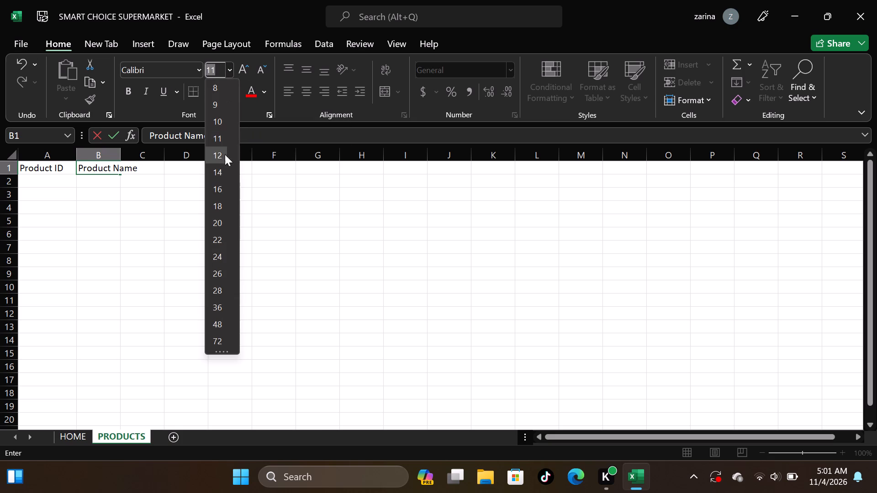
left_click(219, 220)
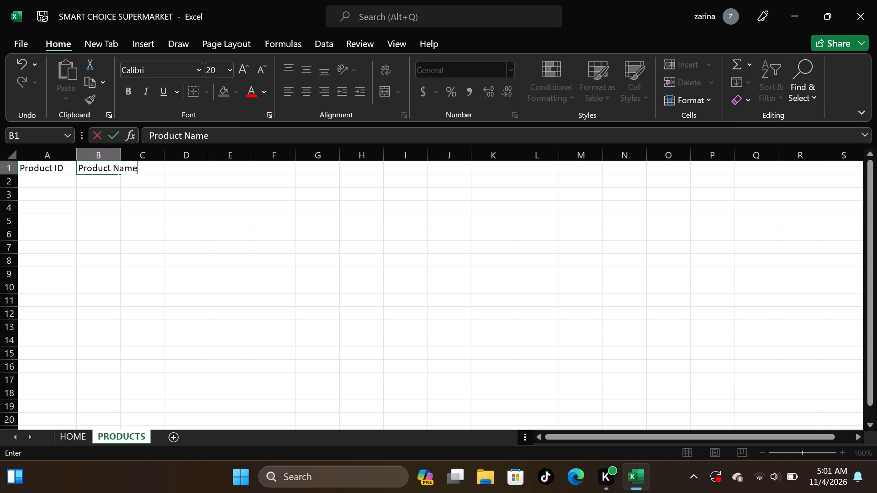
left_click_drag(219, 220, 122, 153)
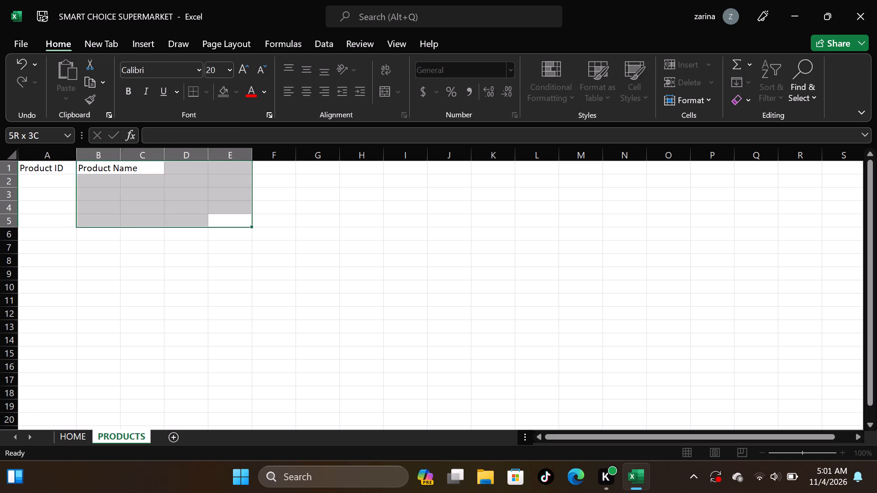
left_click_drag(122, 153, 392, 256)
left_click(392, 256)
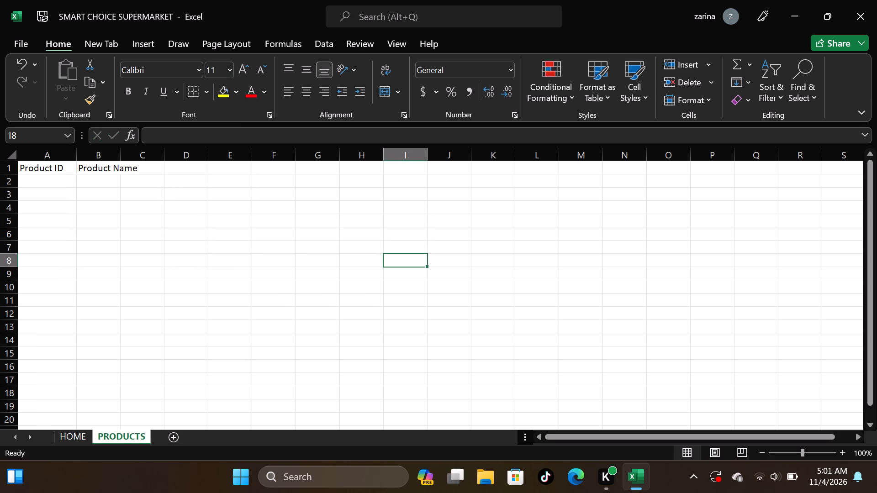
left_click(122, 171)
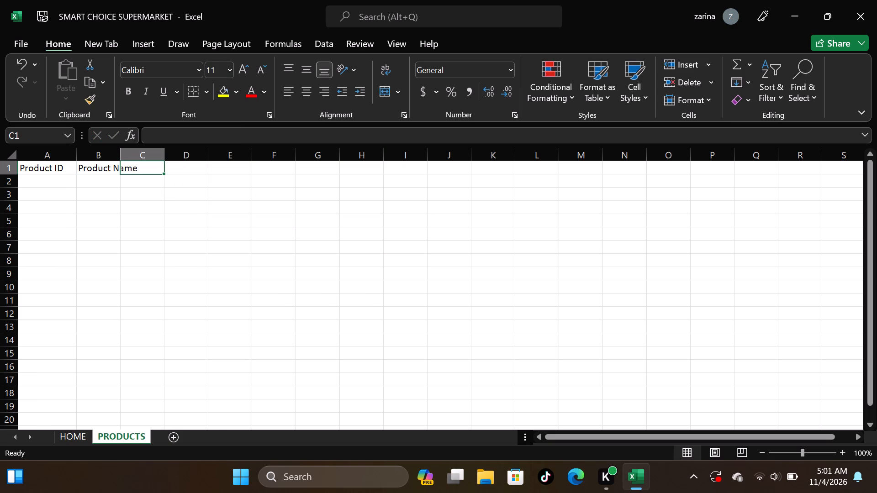
Set the font size of empty cell I5 to 20.
left_click(387, 224)
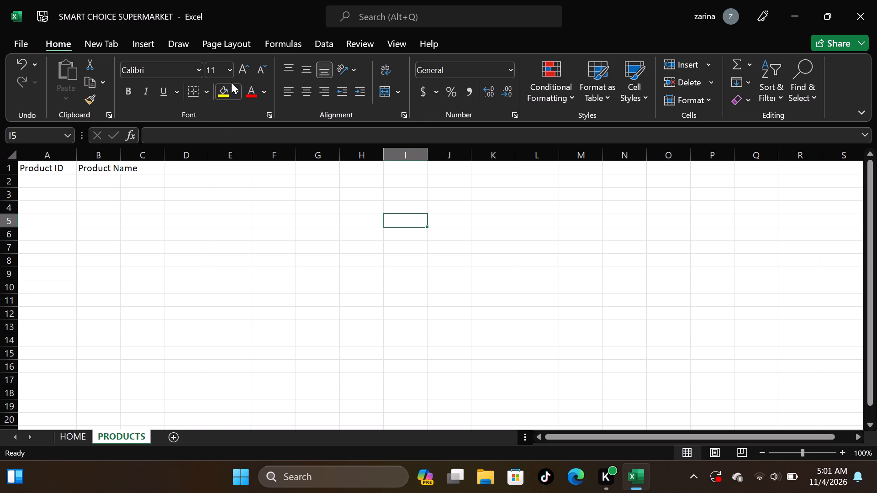
left_click(228, 68)
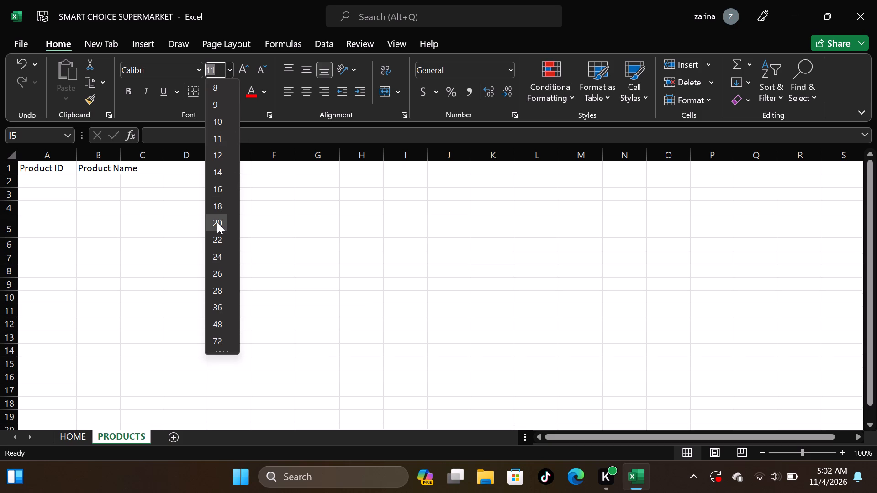
left_click(217, 222)
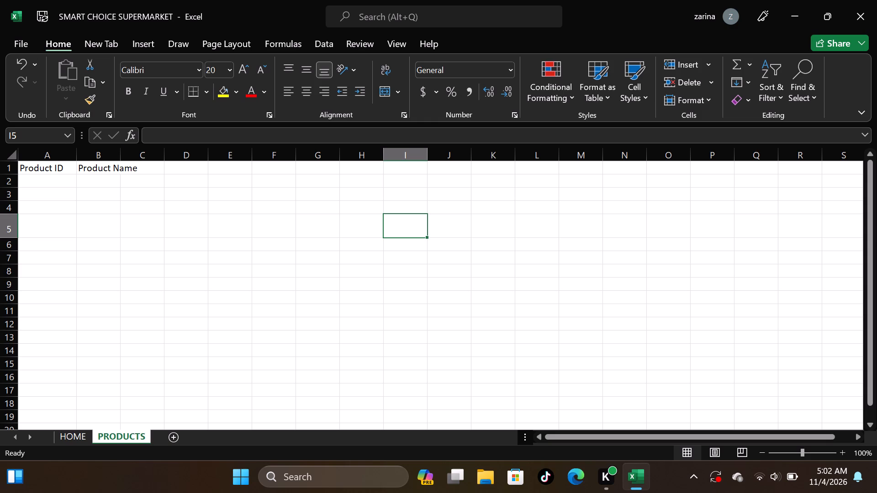
Widen column B so the Product Name header fits inside its cell.
left_click_drag(121, 161, 120, 156)
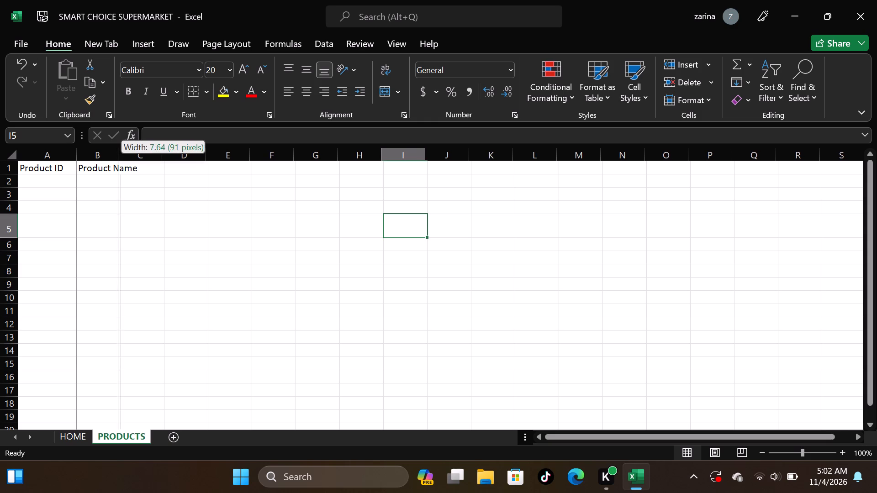
left_click_drag(120, 156, 144, 160)
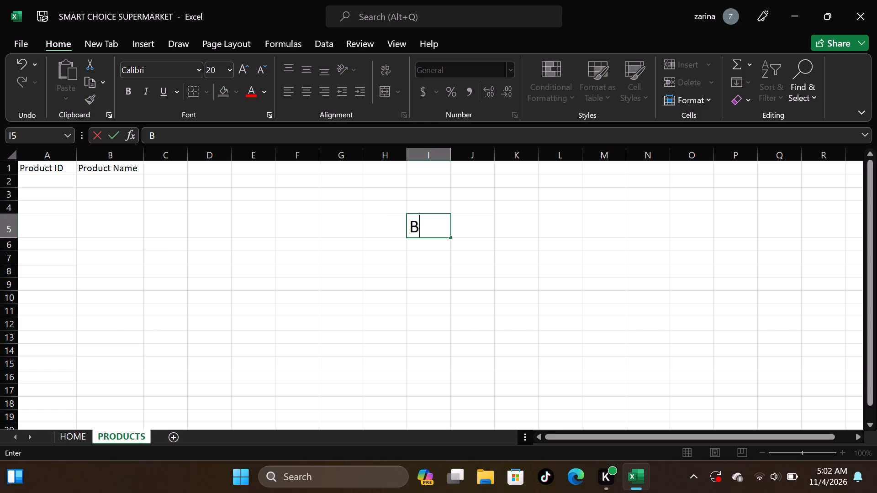
Clear the stray letter in cell I5 and enter the column header Buying Price in cell C1.
key("BackSpace")
left_click(158, 166)
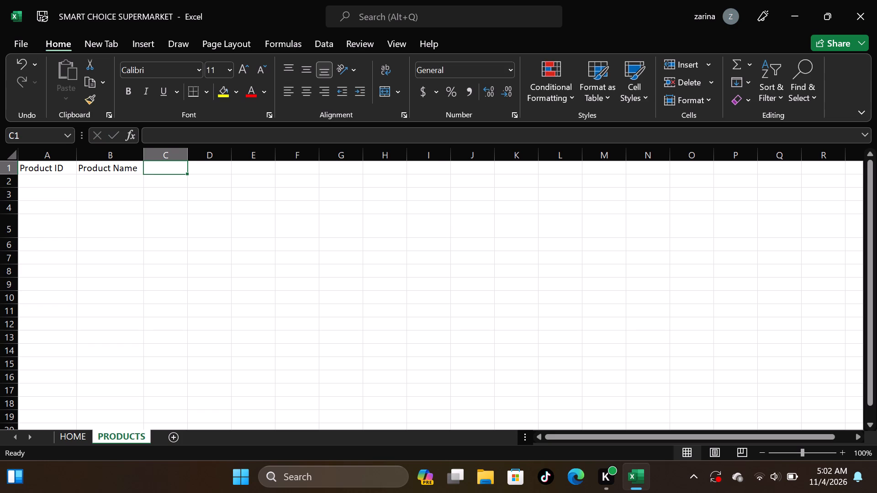
key("b")
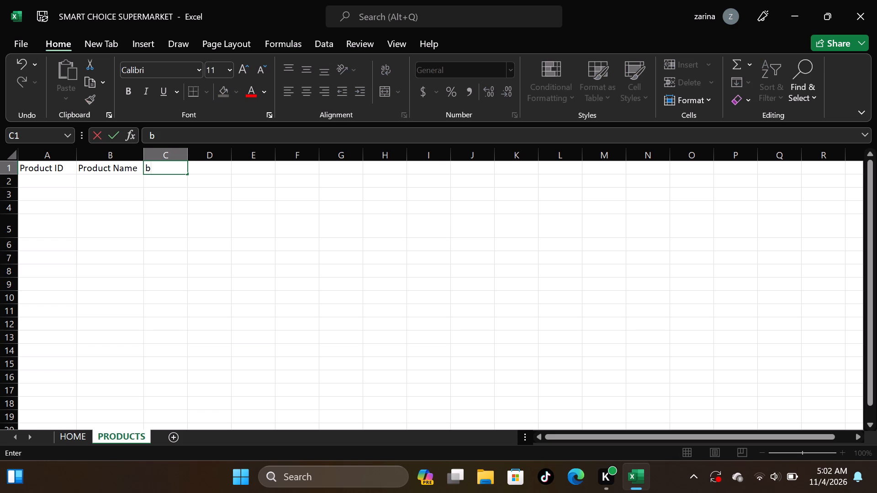
key("BackSpace")
key("b")
type("uying")
key("space")
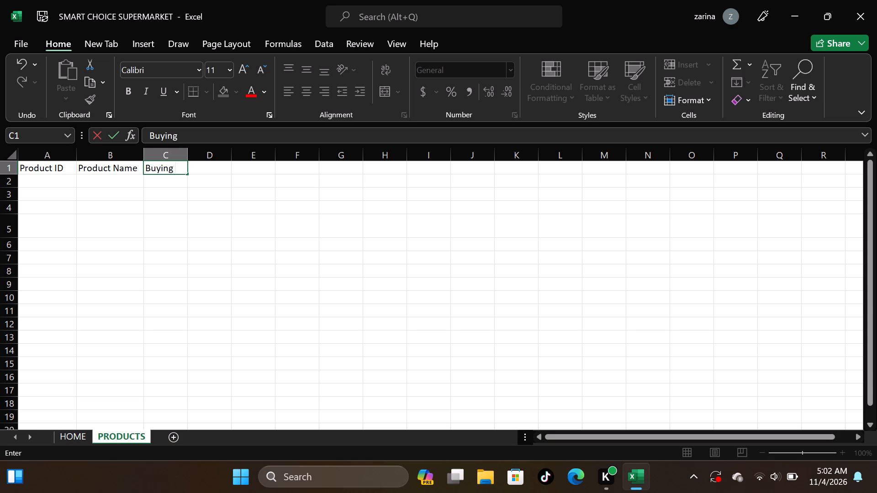
key("p")
type("rice")
left_click(338, 220)
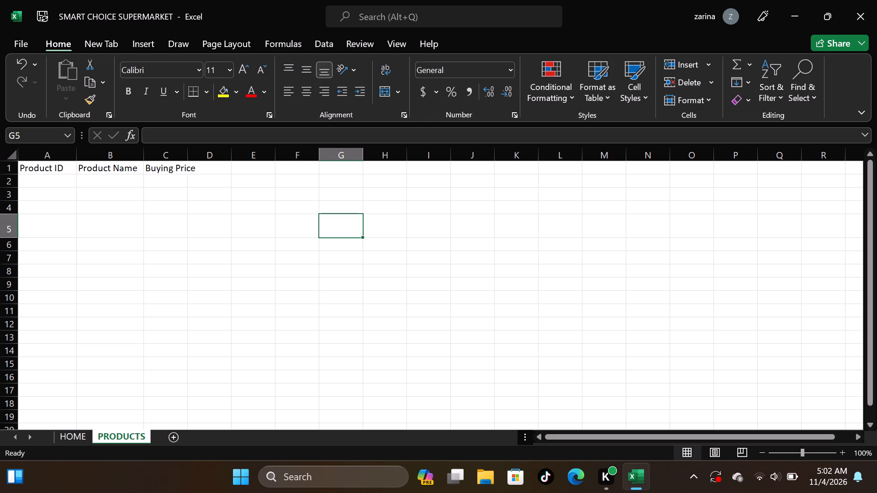
Set the font size of empty cell G5 to 20.
left_click(232, 71)
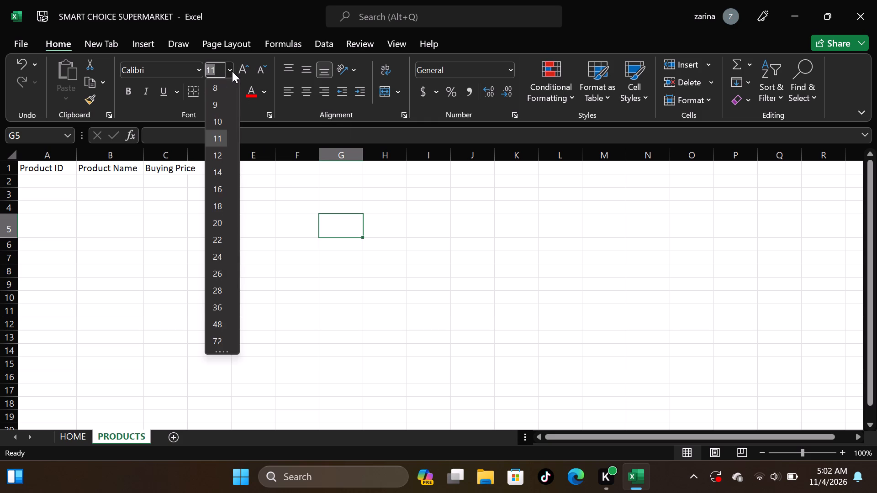
key("2")
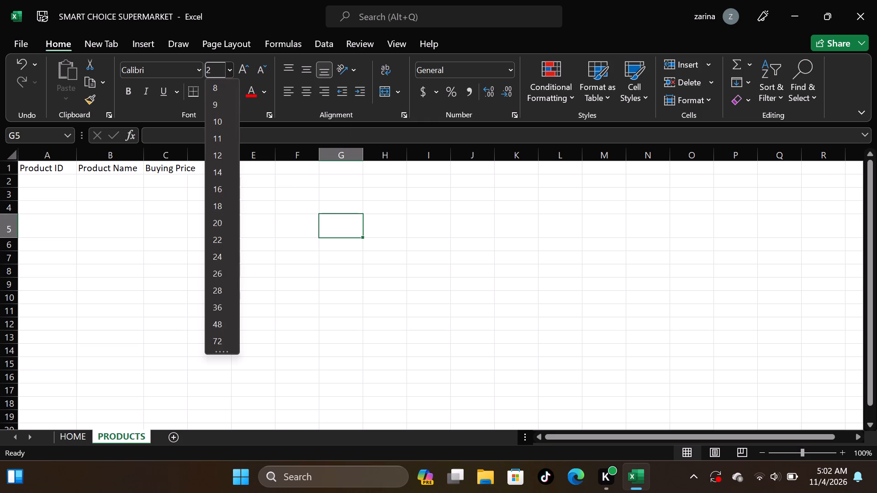
key("0")
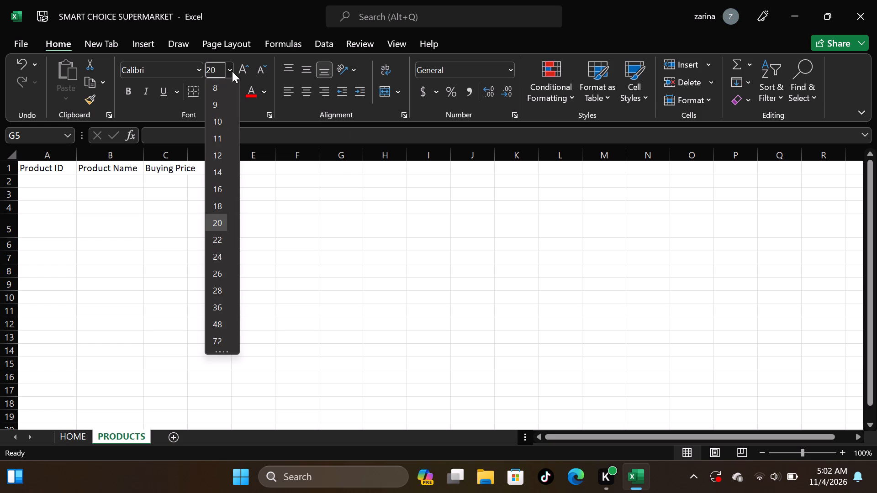
key("Return")
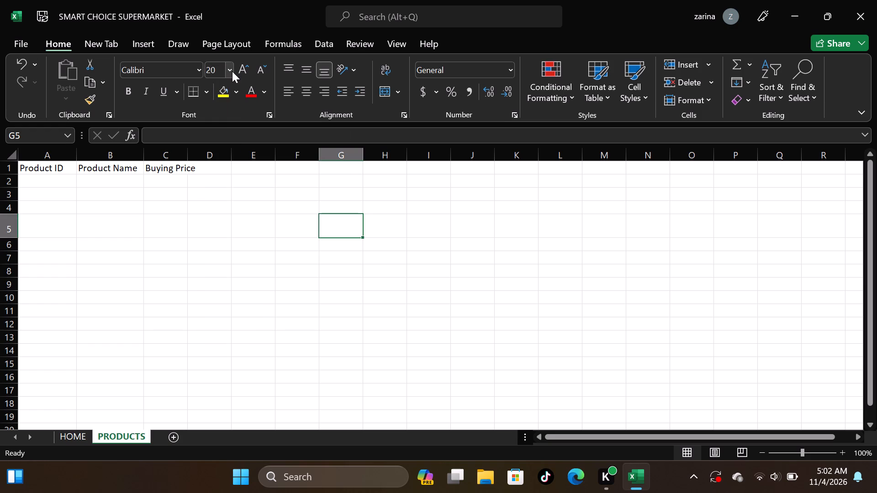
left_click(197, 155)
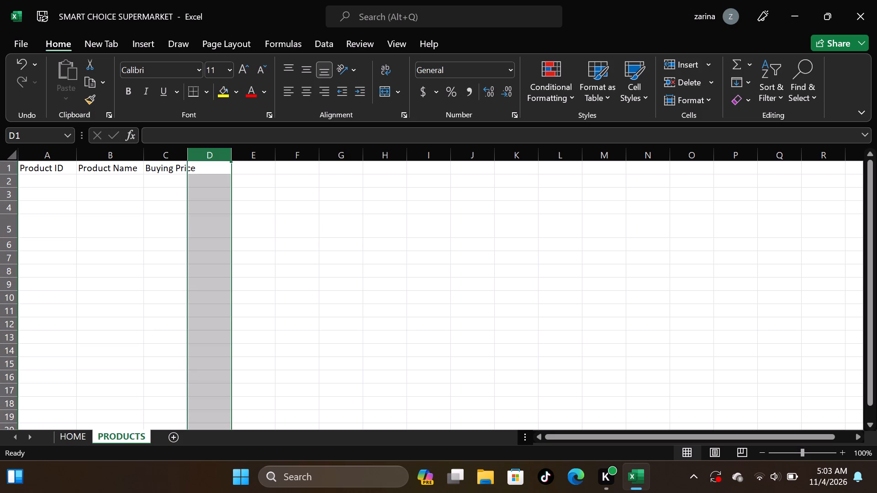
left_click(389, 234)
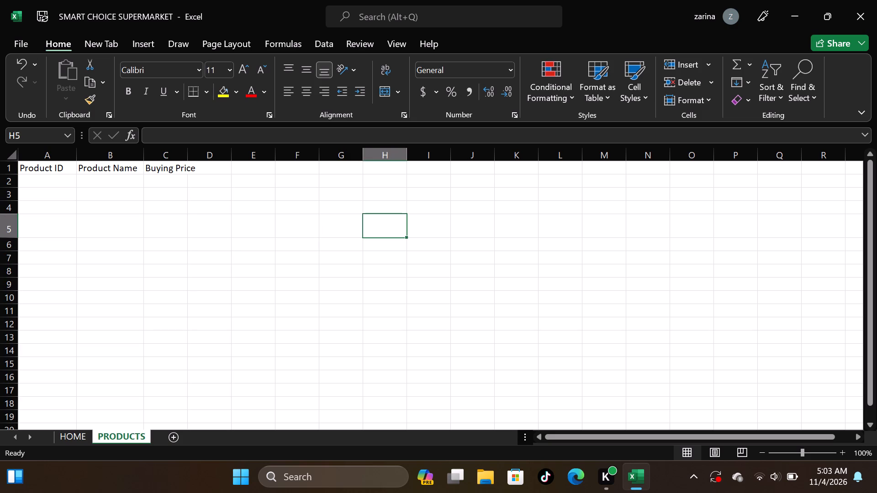
Widen column C so the Buying Price header fits inside its cell.
left_click_drag(191, 156, 220, 145)
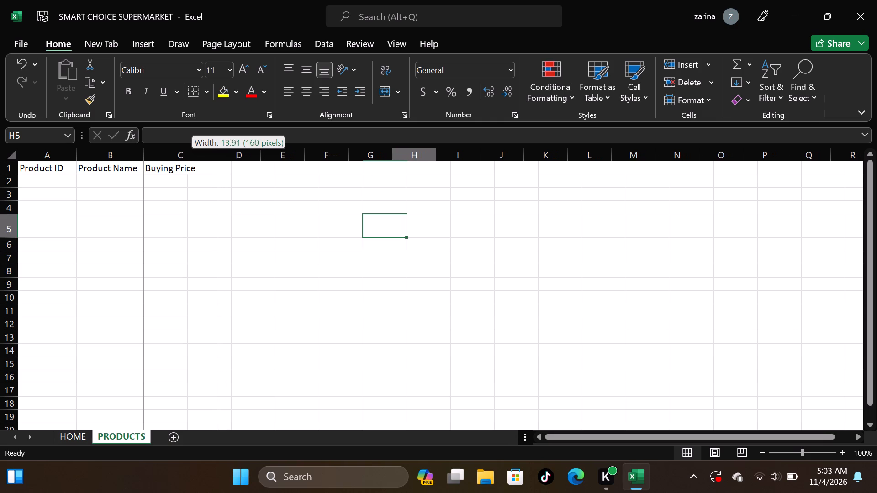
left_click_drag(220, 145, 206, 139)
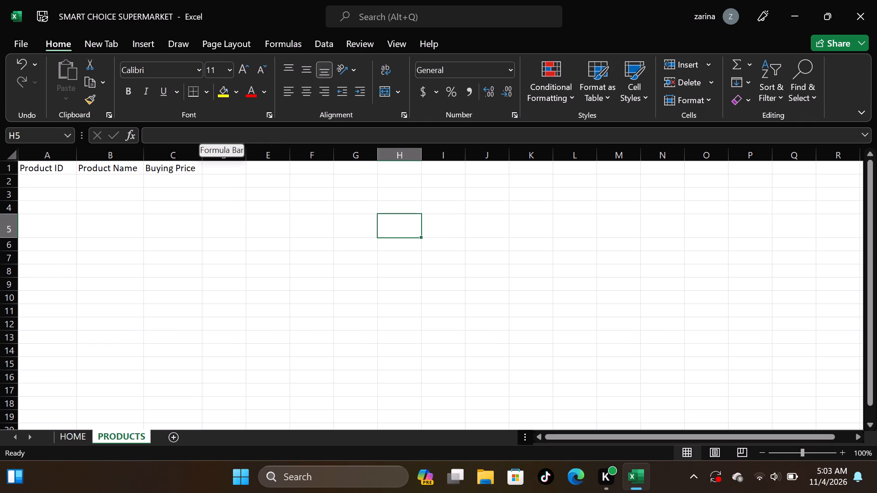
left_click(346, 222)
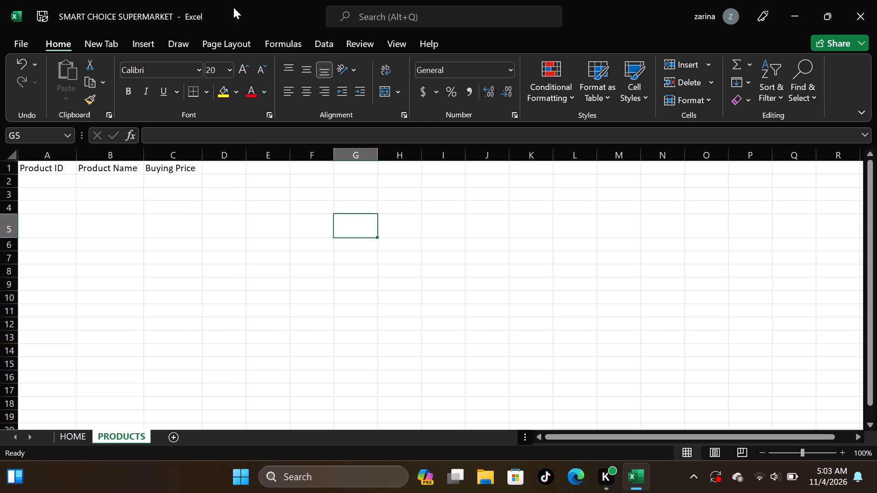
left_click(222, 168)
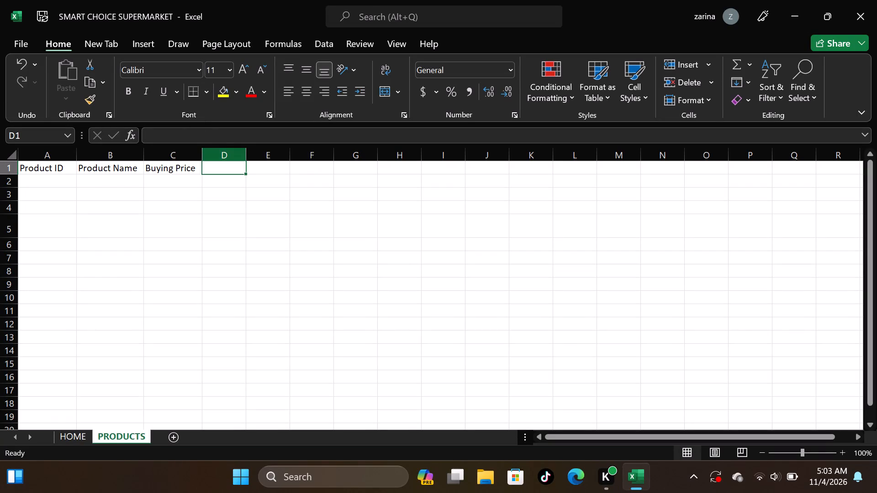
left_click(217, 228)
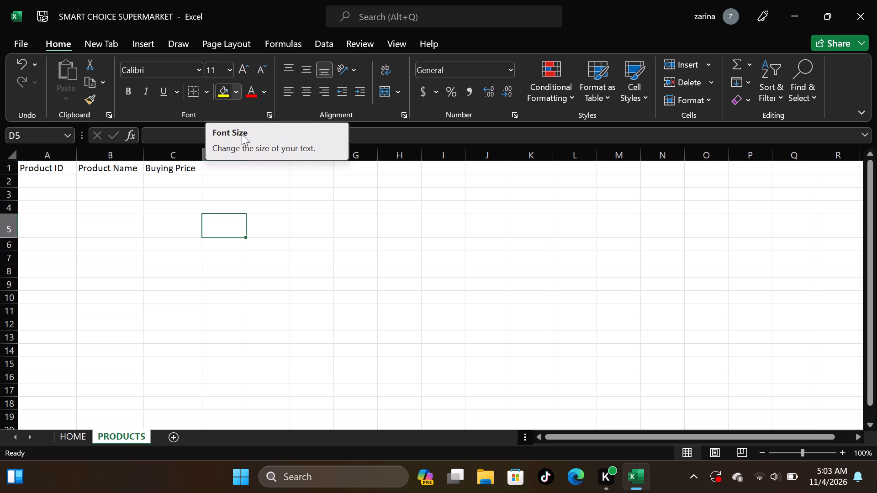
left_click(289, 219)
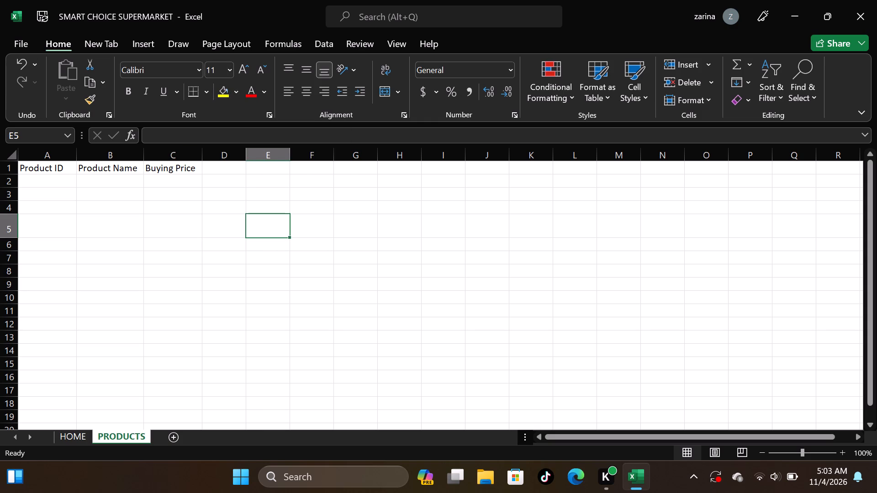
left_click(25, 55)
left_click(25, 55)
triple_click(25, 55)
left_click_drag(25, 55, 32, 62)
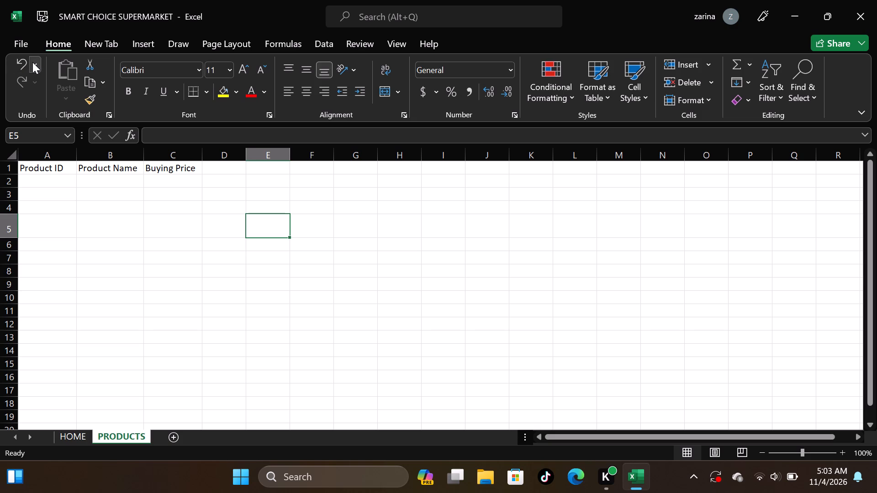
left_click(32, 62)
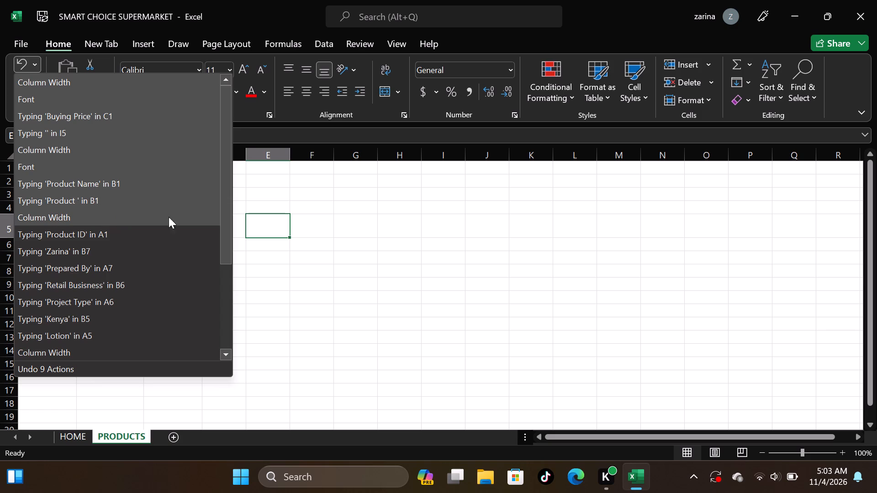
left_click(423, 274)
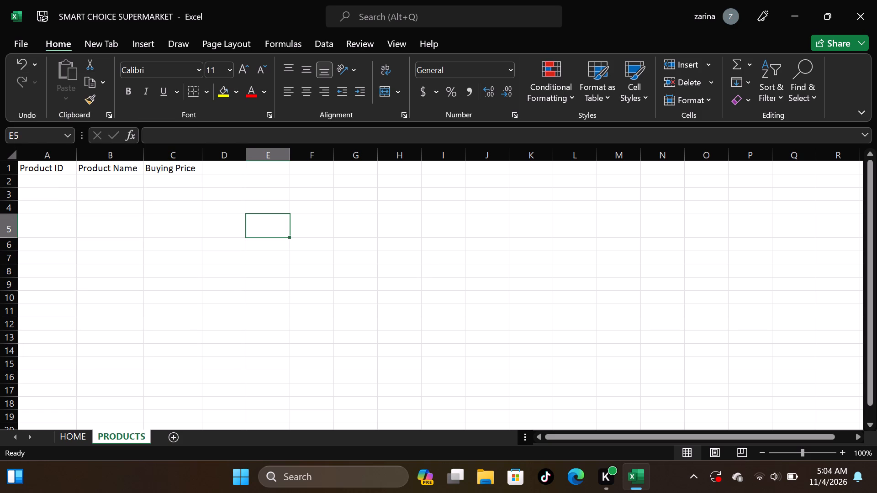
Enter the column header Selling price in cell D1.
left_click(218, 166)
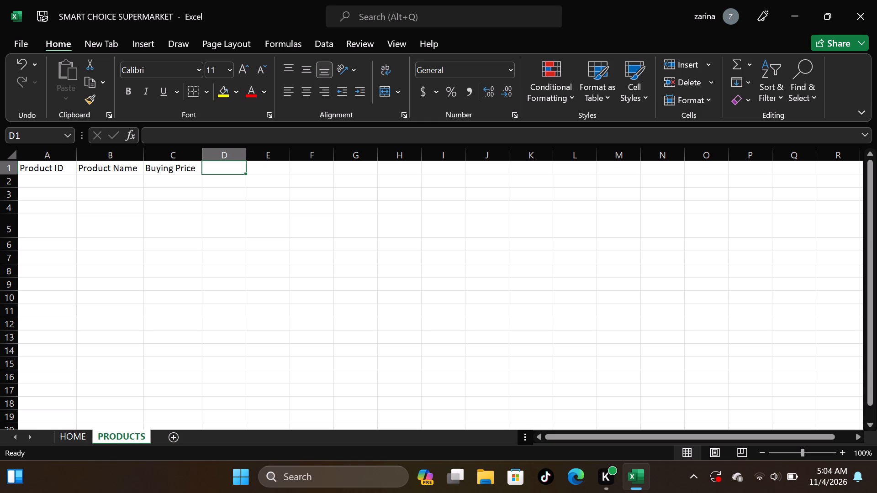
key("s")
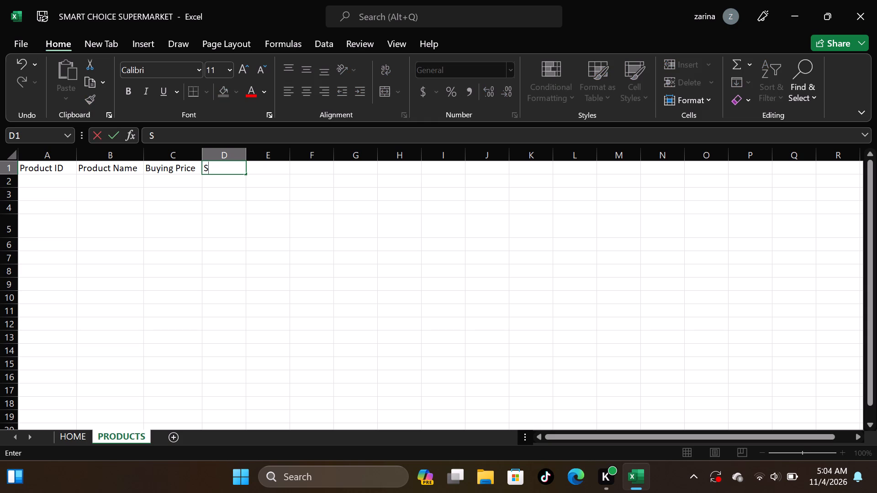
key("e")
type("ll")
type("ing")
key("space")
key("p")
type("ri")
key("c")
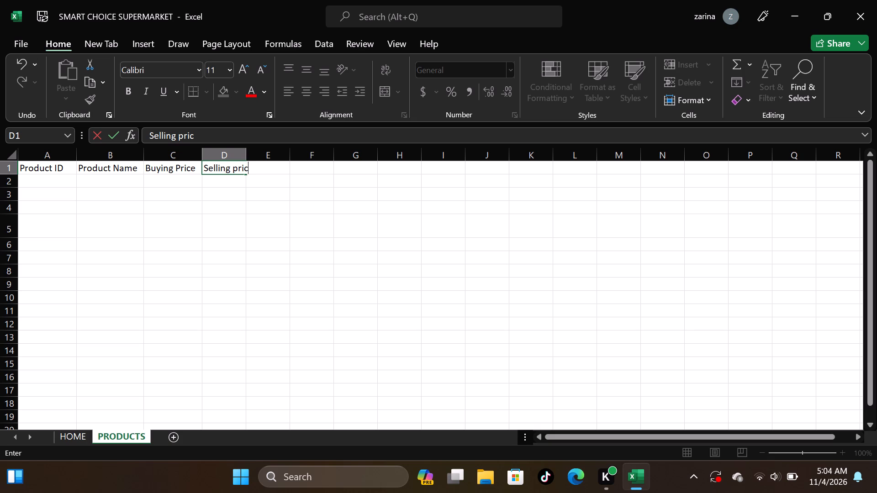
key("e")
left_click(414, 239)
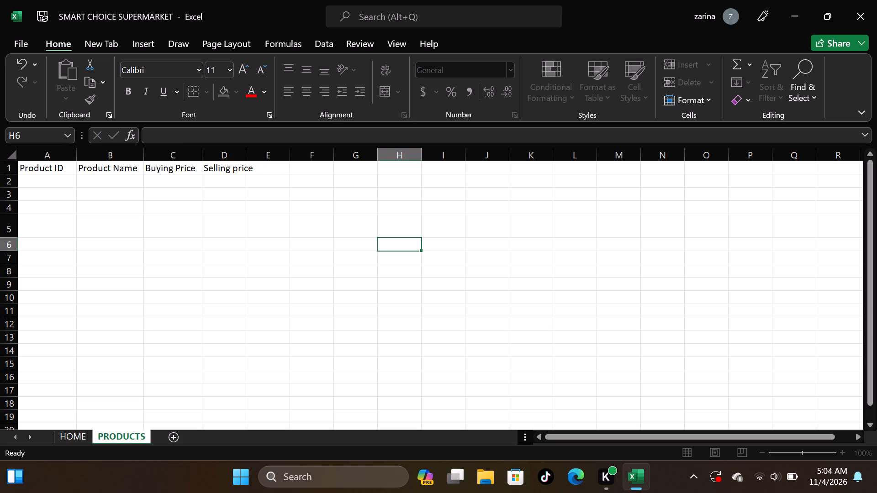
Widen column D so the Selling price header fits inside its cell.
left_click_drag(247, 161, 268, 158)
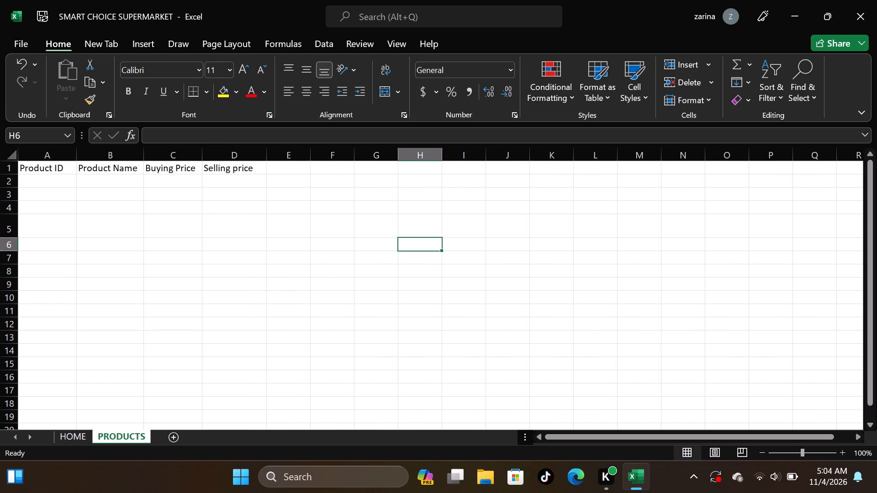
Enter the first product ID, p001, in cell A2 under the Product ID header.
left_click(57, 176)
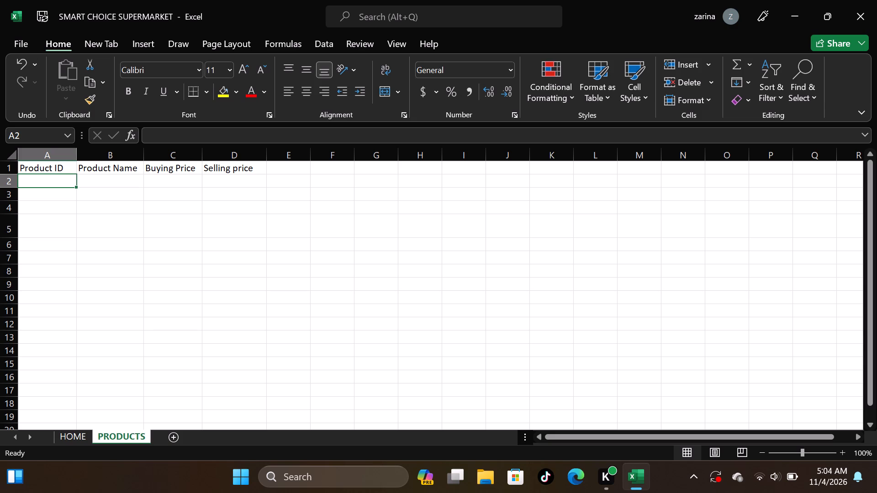
key("p")
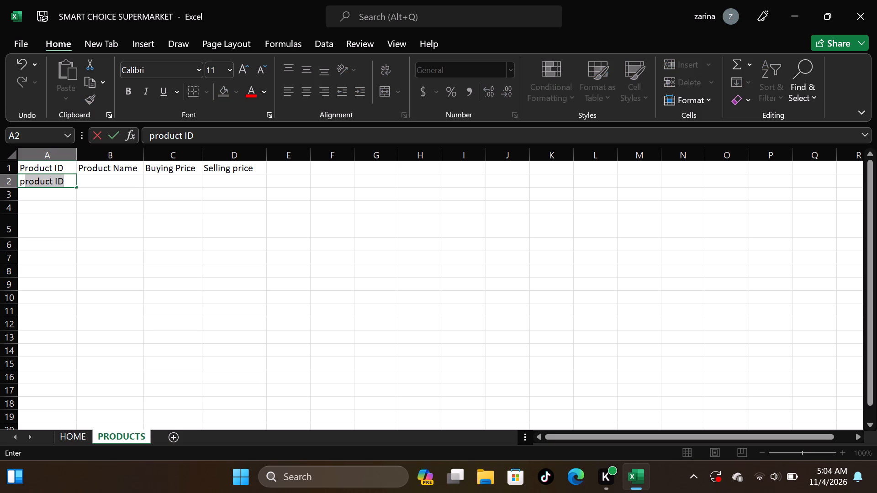
type("00")
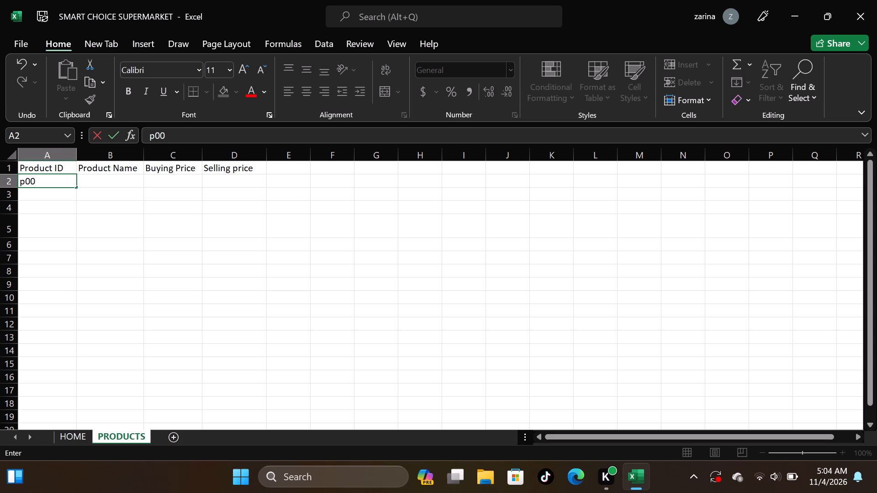
key("BackSpace")
key("BackSpace")
key("BackSpace")
key("p")
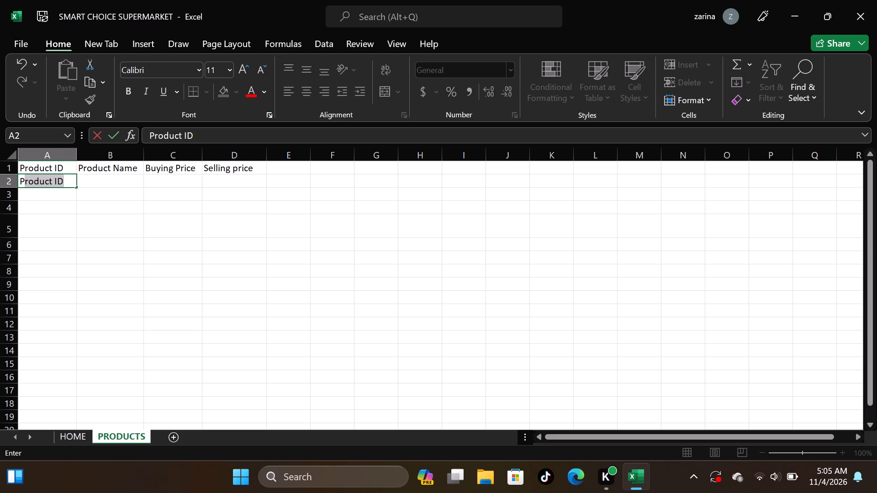
key("BackSpace")
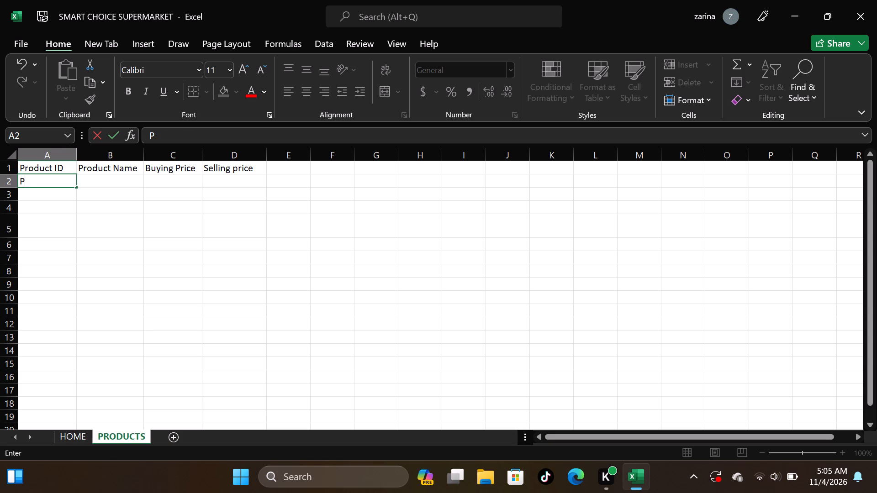
key("BackSpace")
key("p")
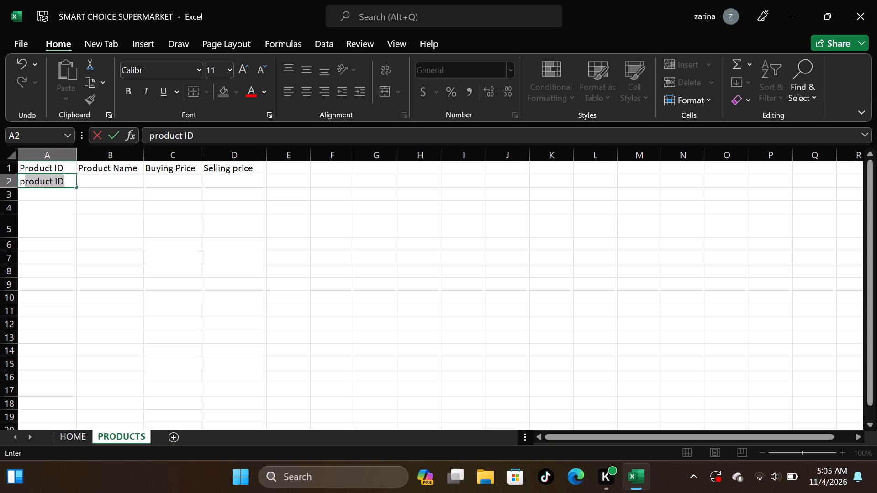
type("00")
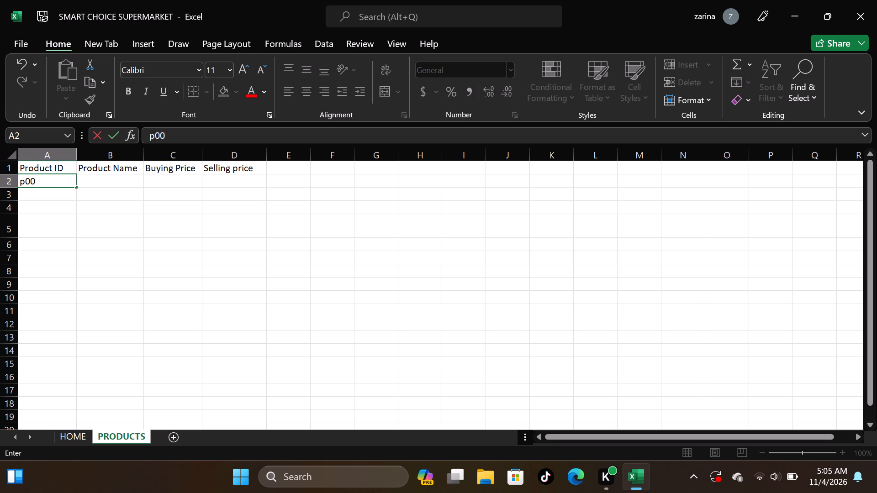
key("1")
key("Down")
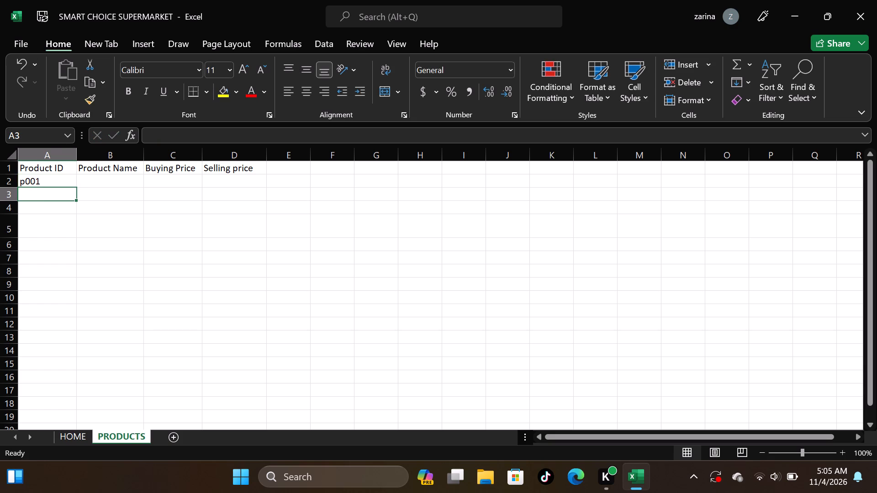
Enter the product IDs p002, p003 and p004 in cells A3 to A5.
key("p")
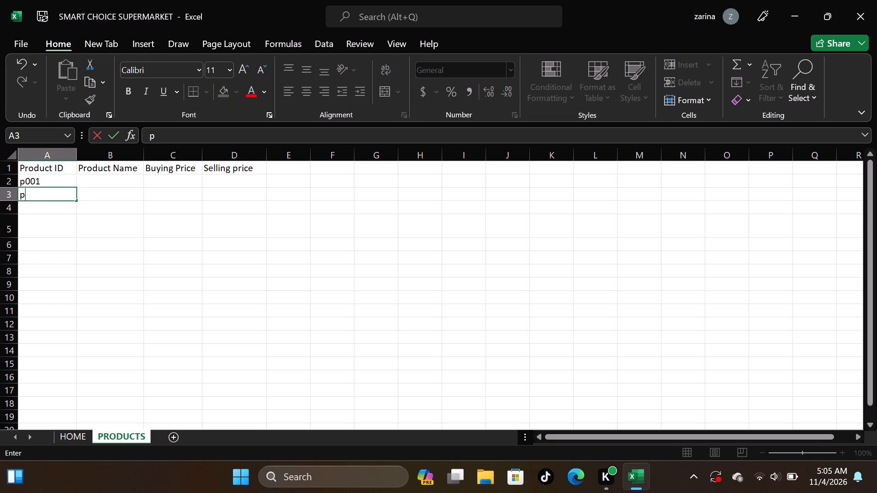
type("00")
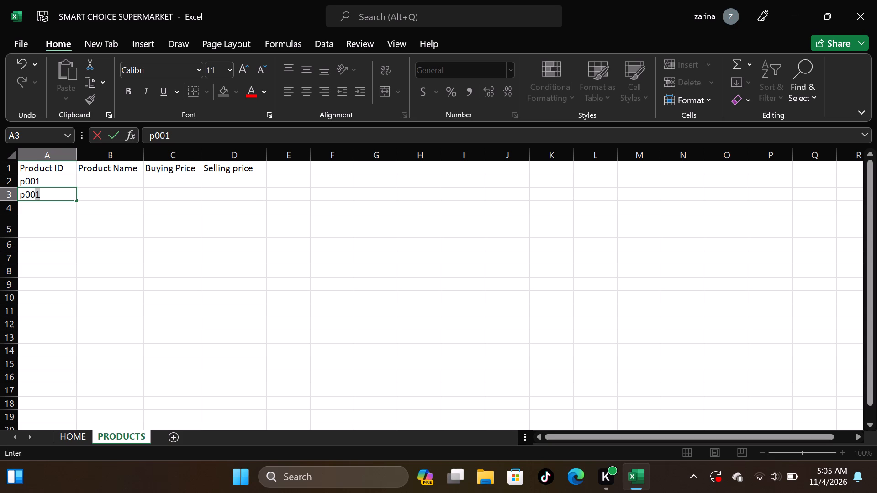
key("2")
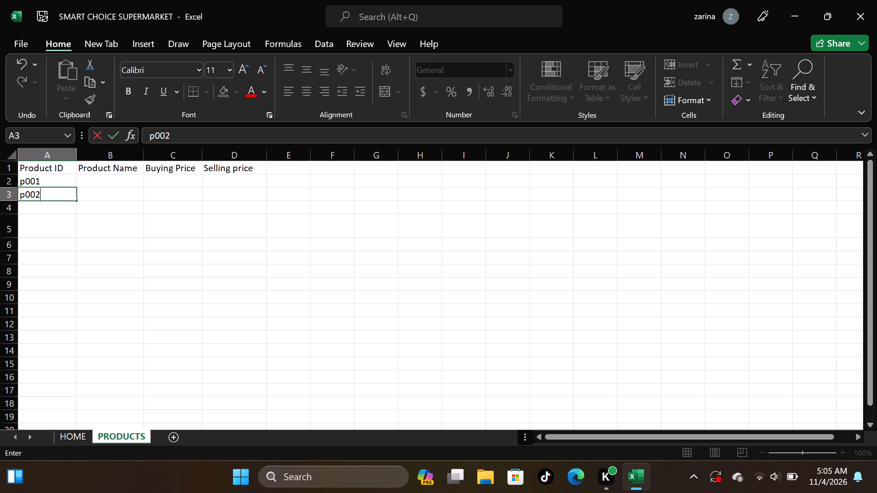
key("Down")
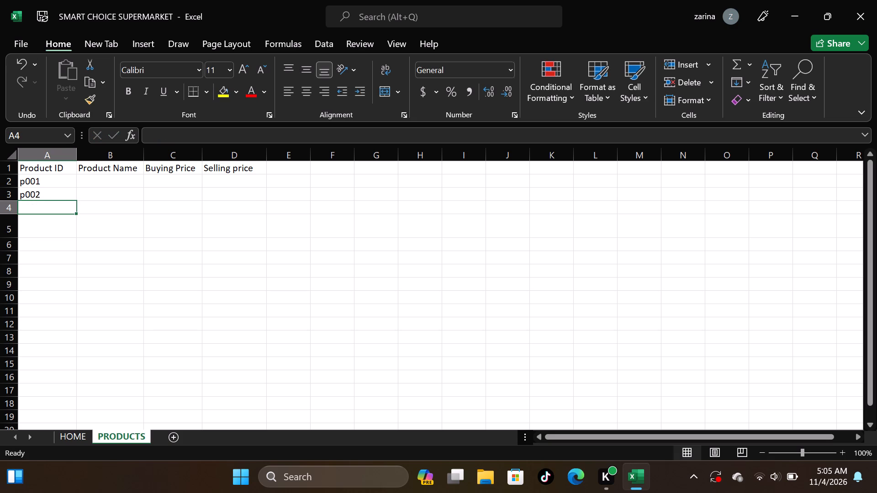
type("p003")
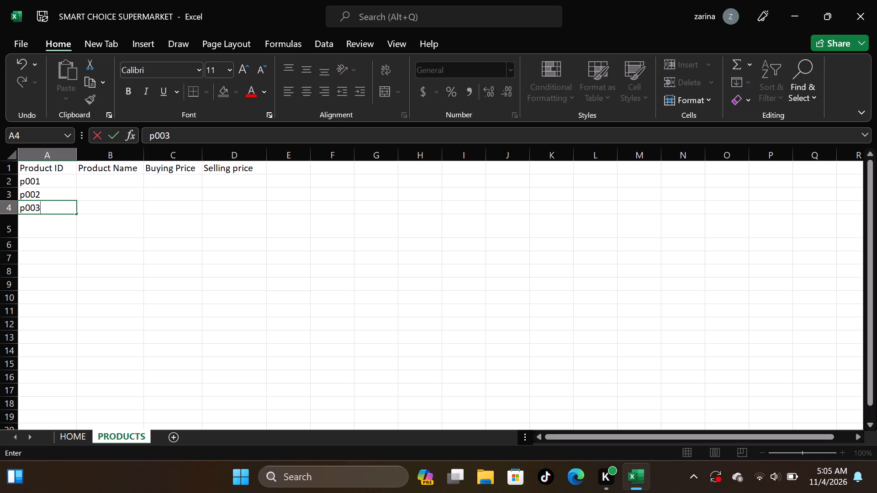
key("Down")
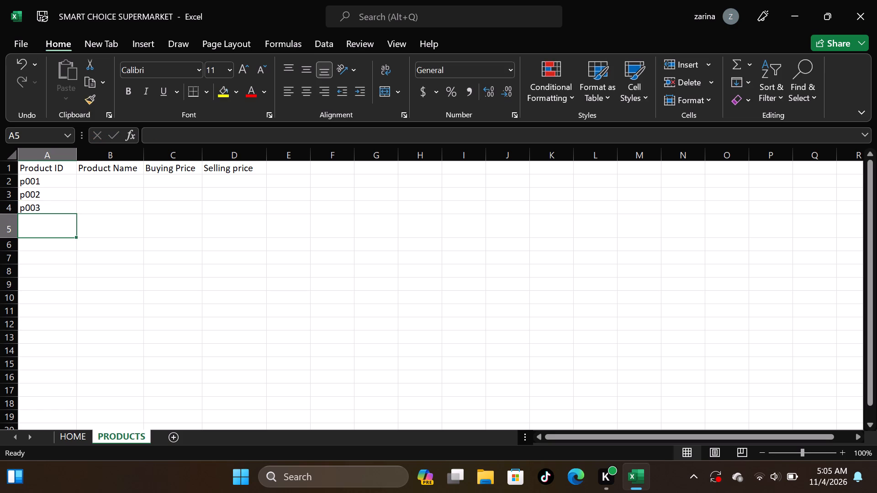
type("p00")
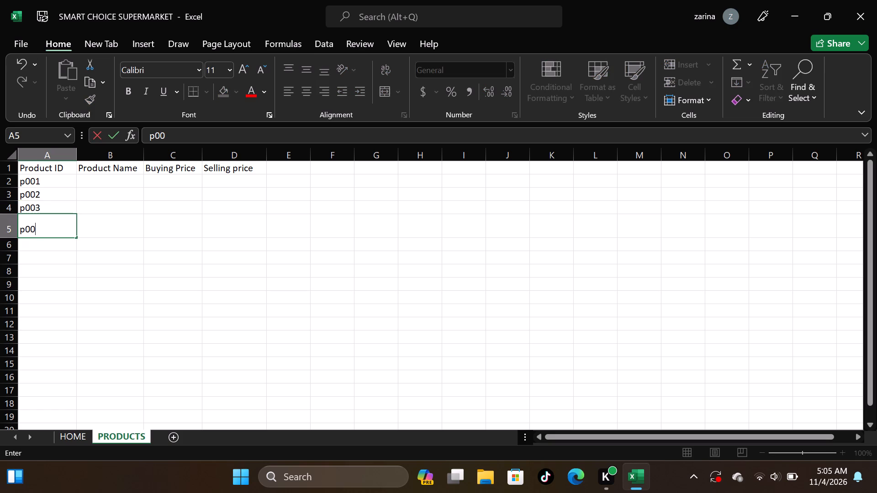
key("4")
key("Down")
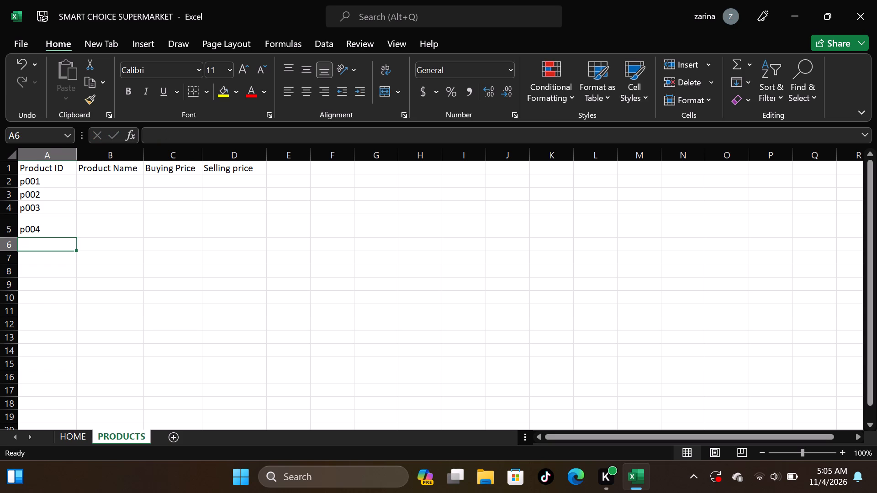
Enter the product IDs p005 and p006 in cells A6 and A7.
type("po")
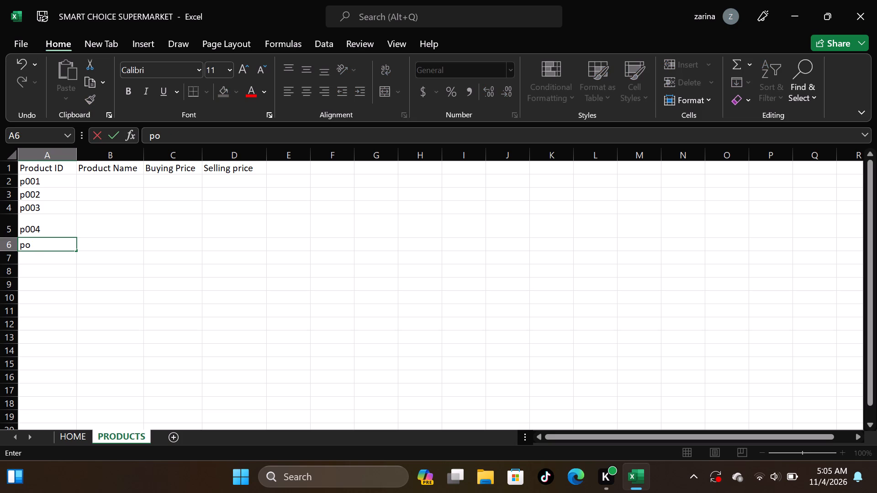
key("BackSpace")
type("00")
key("5")
key("Down")
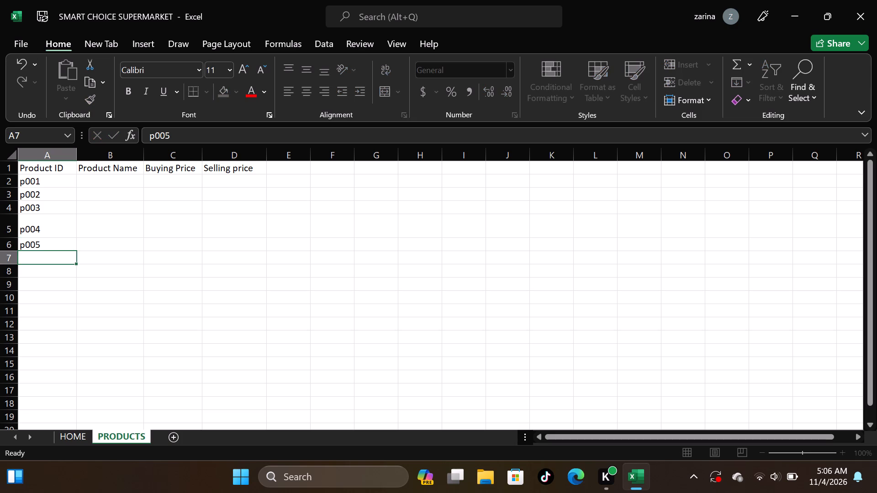
key("p")
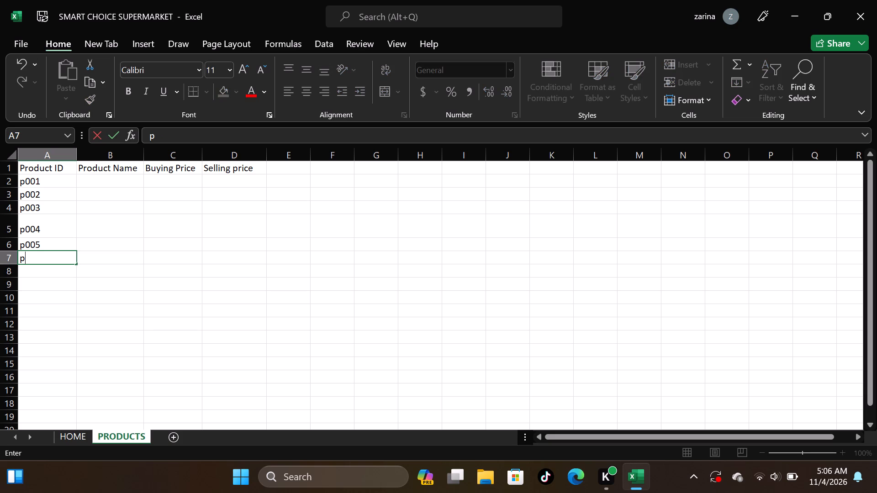
type("00")
key("6")
key("Right")
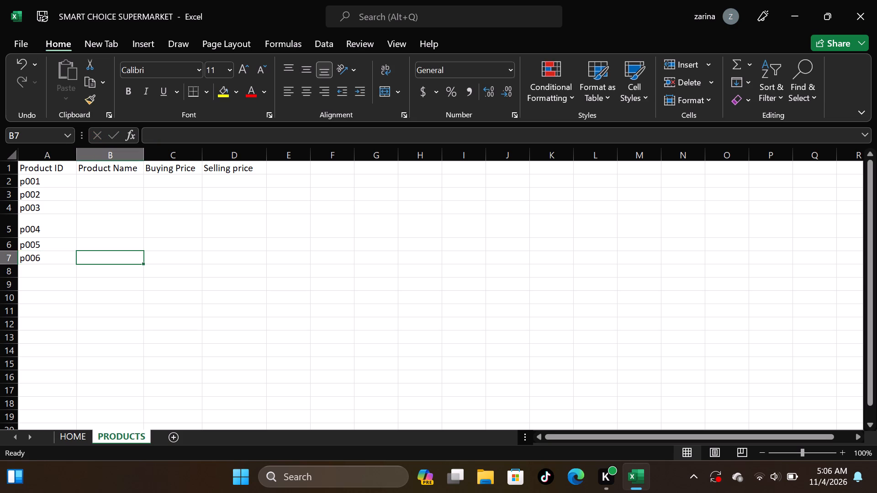
Enter the product name Soap in cell B7, beside product ID p006.
key("s")
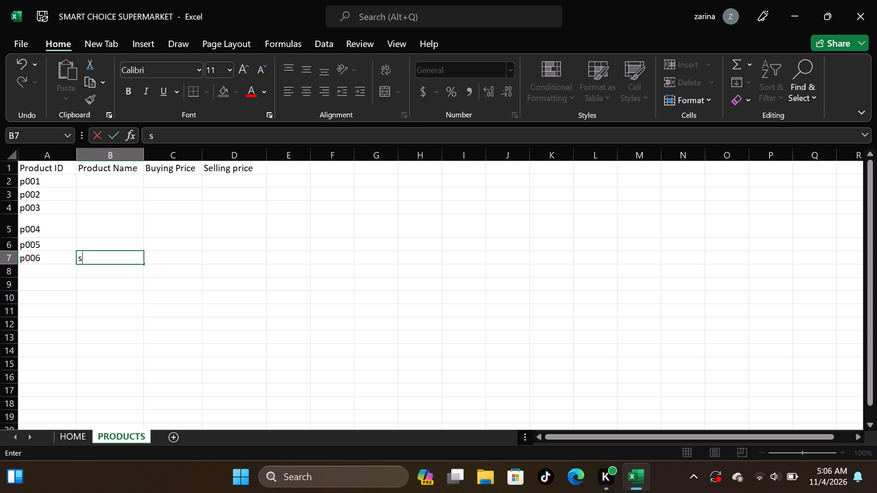
key("BackSpace")
key("s")
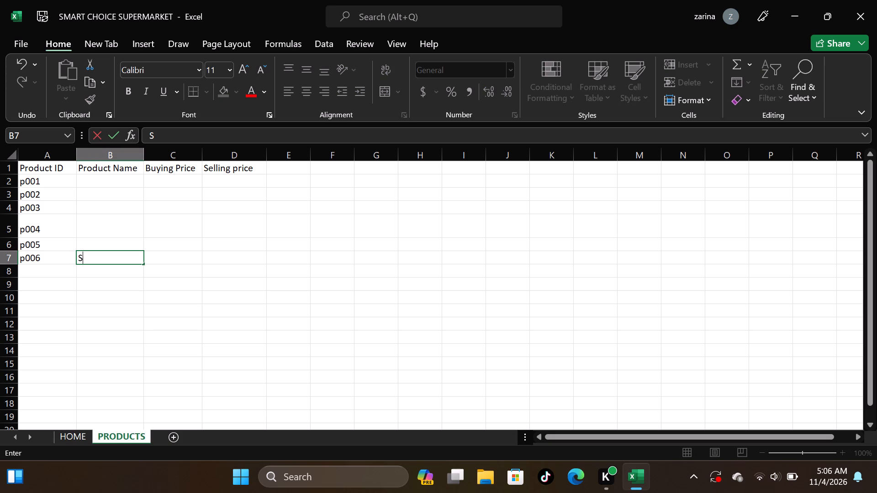
key("o")
key("a")
key("p")
key("Up")
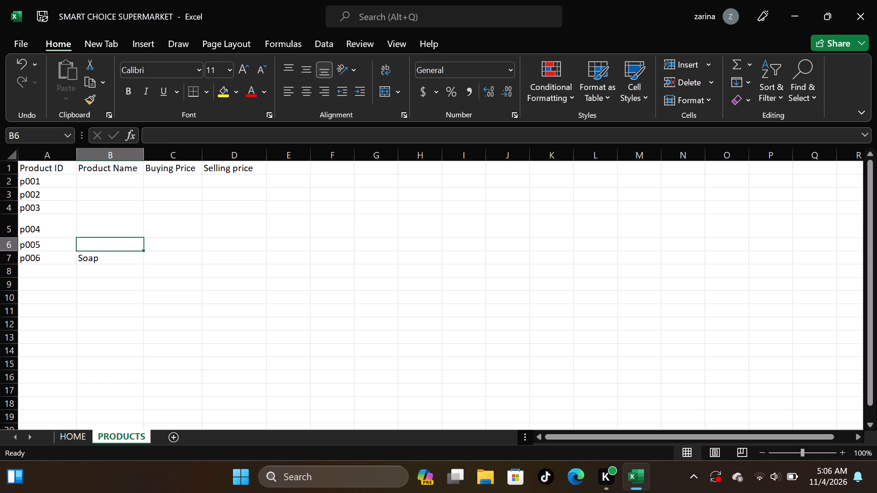
Fill in the product names Bread in cell B6 for p005 and Milk in cell B5 for p004.
key("b")
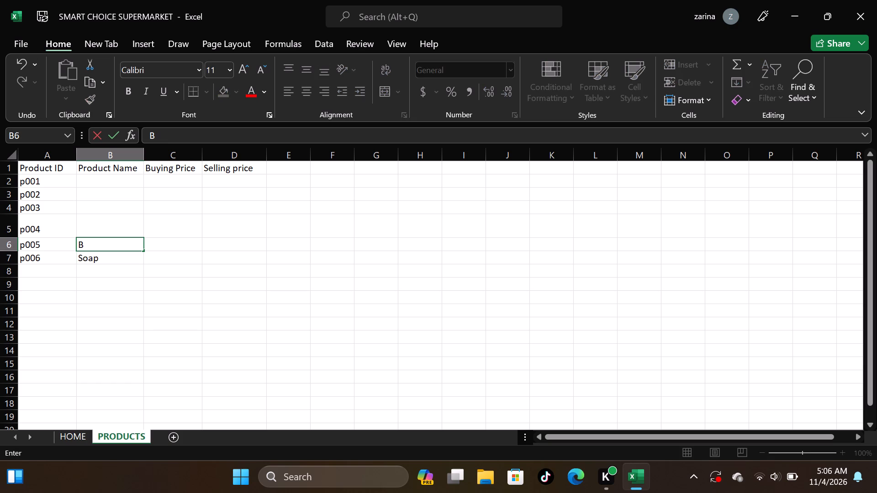
type("re")
type("ad")
key("Up")
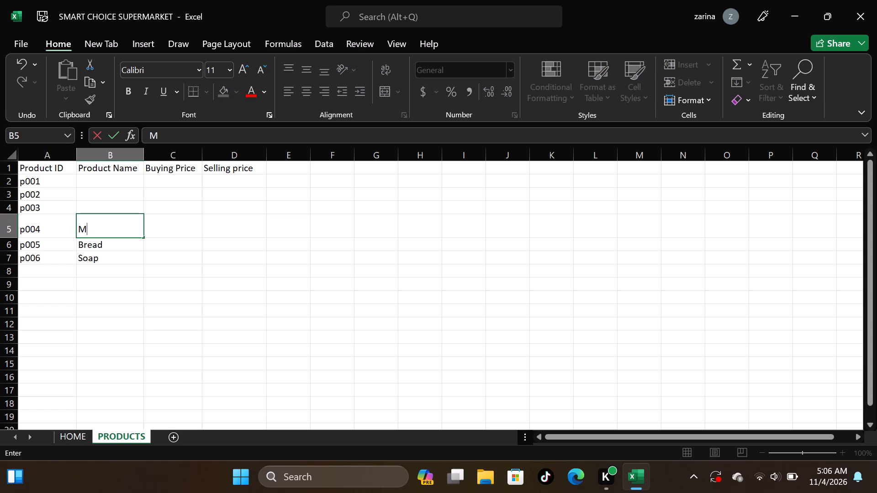
key("i")
type("lk")
key("Up")
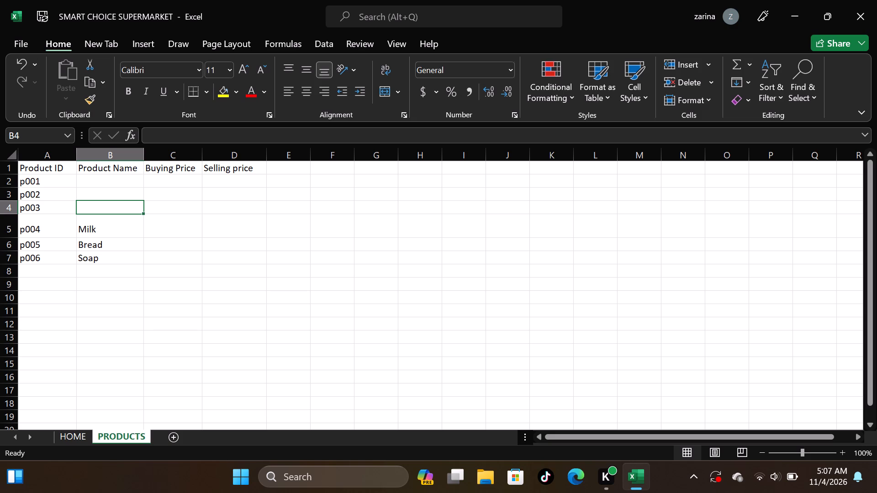
Enter the product name Cooking oil in cell B4, beside product ID p003.
key("c")
type("oo")
type("king")
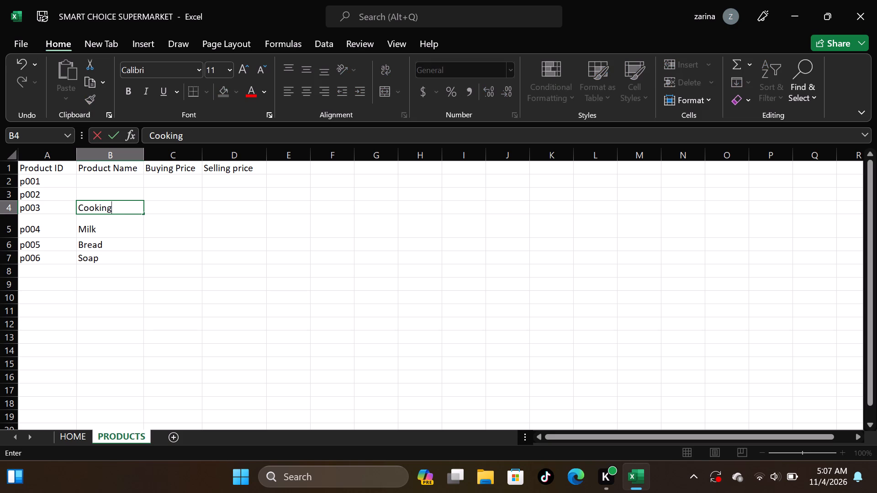
key("space")
key("o")
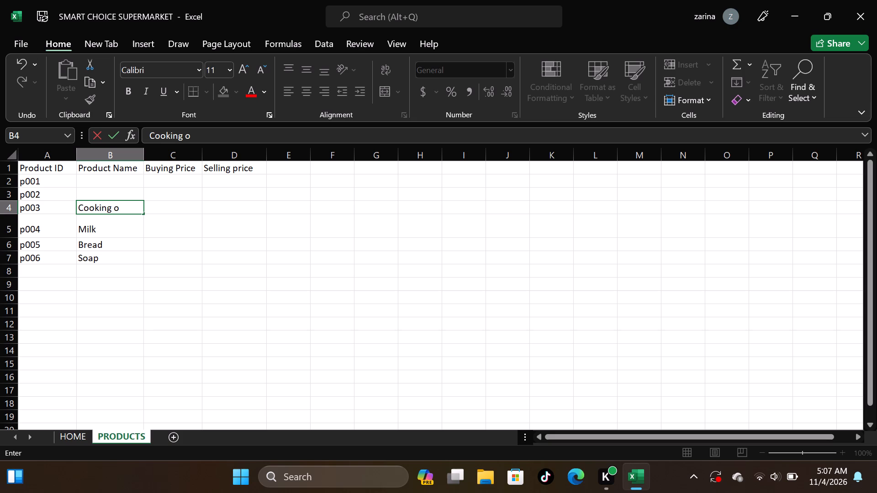
type("il")
key("Up")
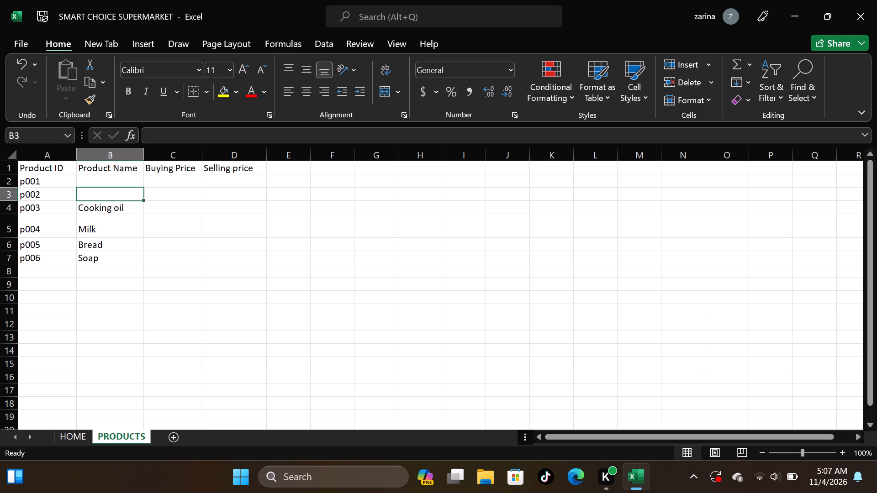
Enter the product name Rice in cell B3, beside product ID p002.
key("r")
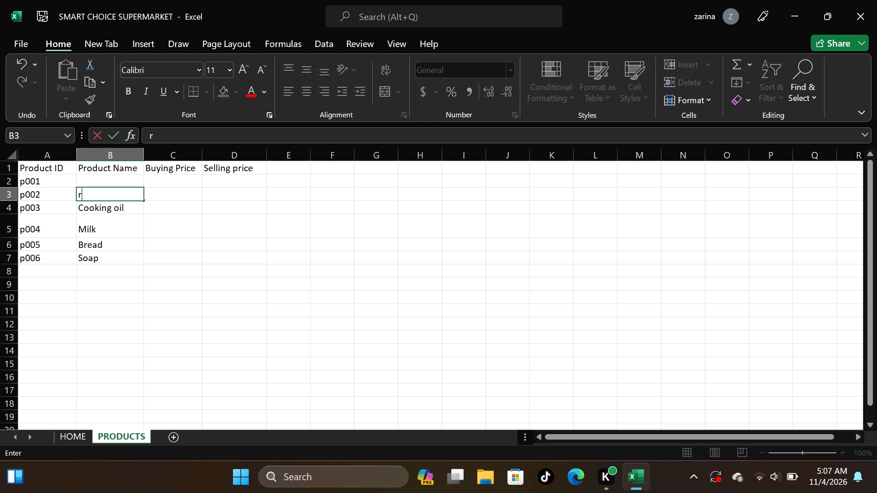
key("BackSpace")
key("i")
type("ce")
key("Up")
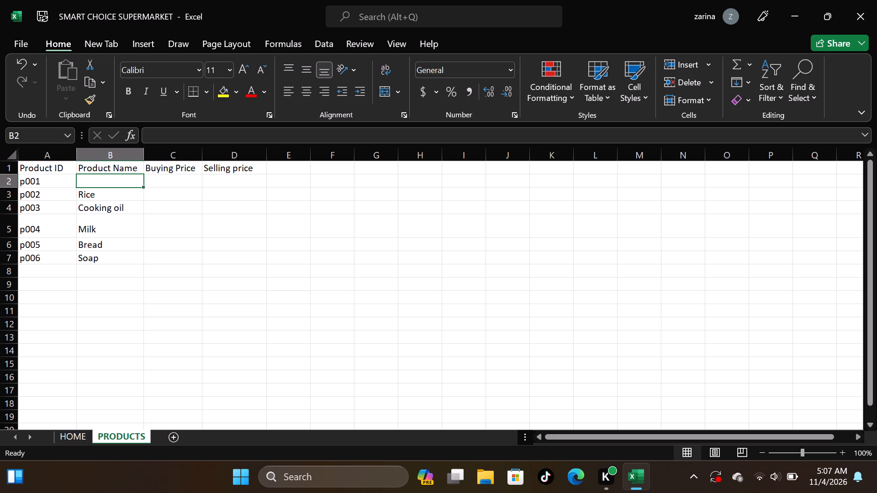
Enter the product name sugar in cell B2, beside product ID p001.
key("s")
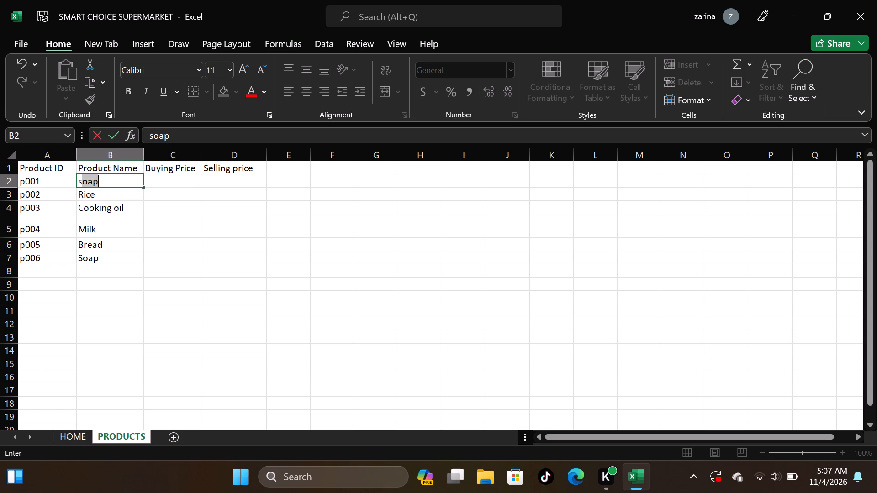
key("BackSpace")
key("u")
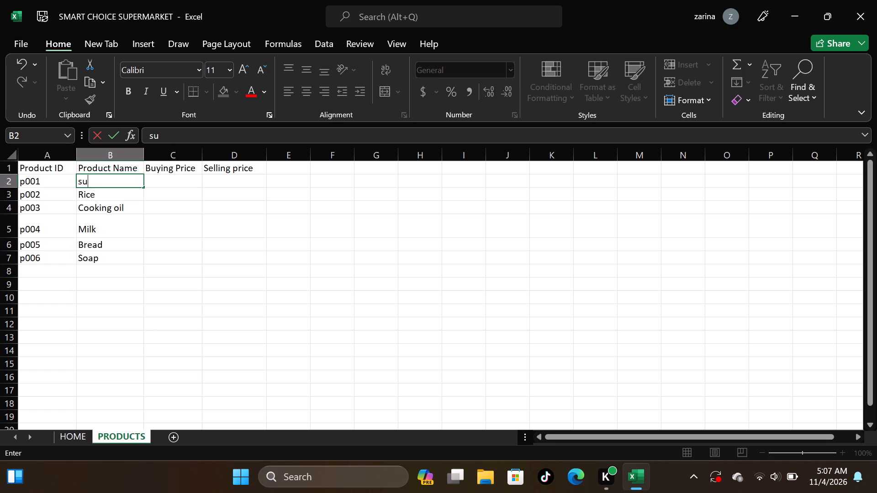
type("gar")
key("Right")
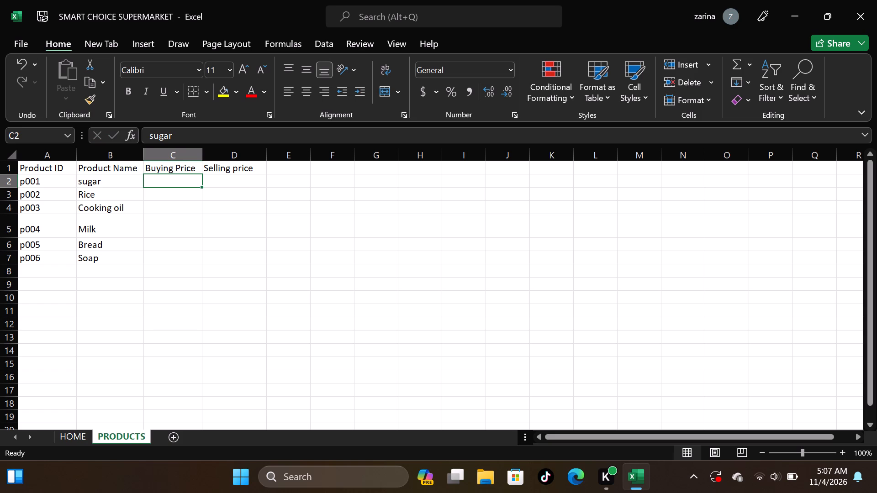
Enter a buying price of 150 for sugar in cell C2.
key("1")
type("50")
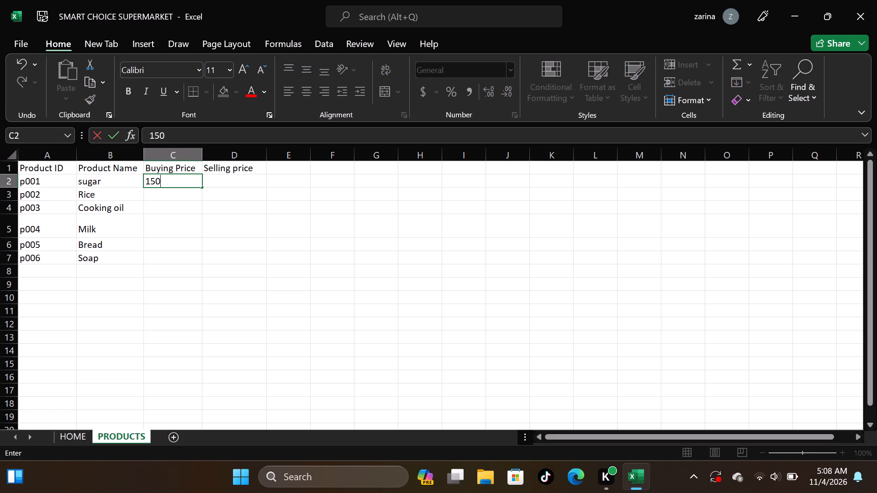
key("Down")
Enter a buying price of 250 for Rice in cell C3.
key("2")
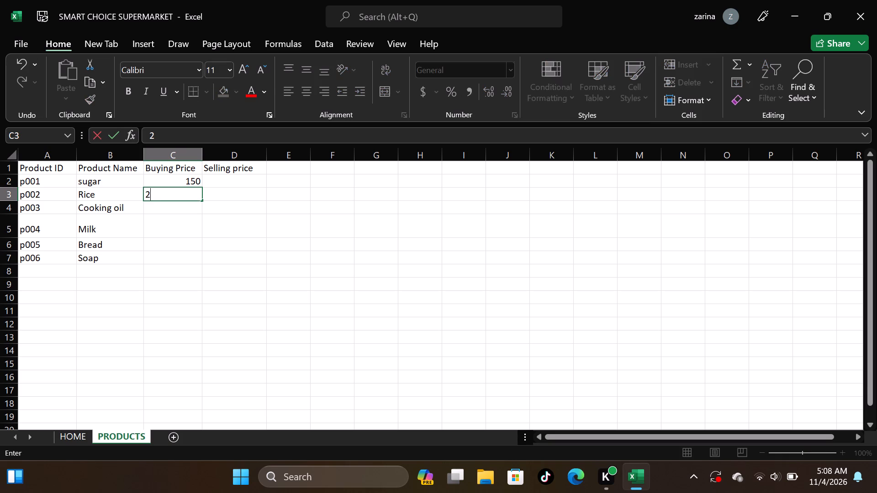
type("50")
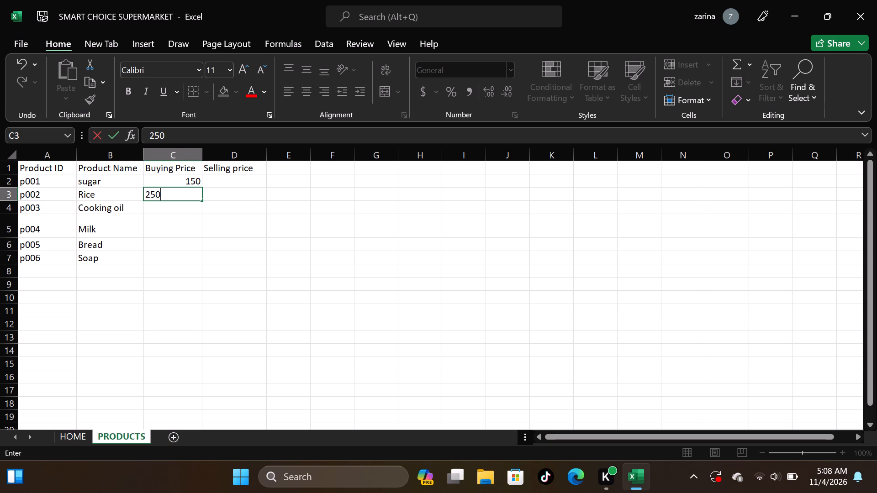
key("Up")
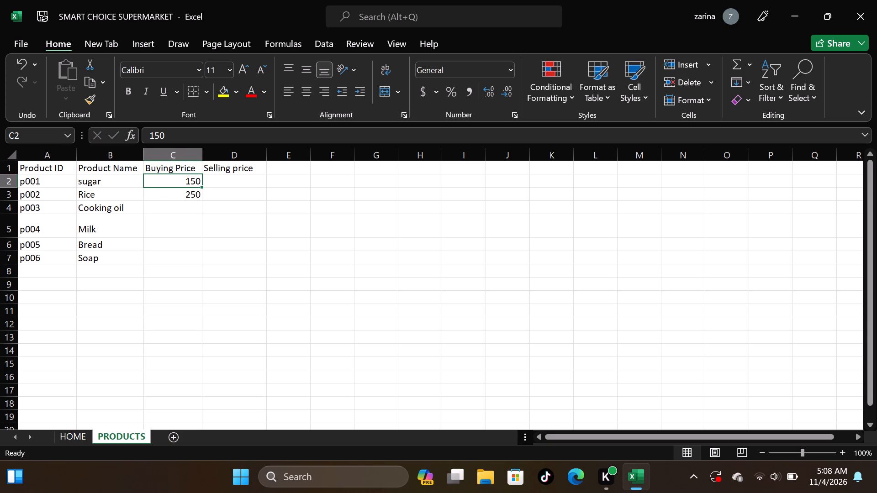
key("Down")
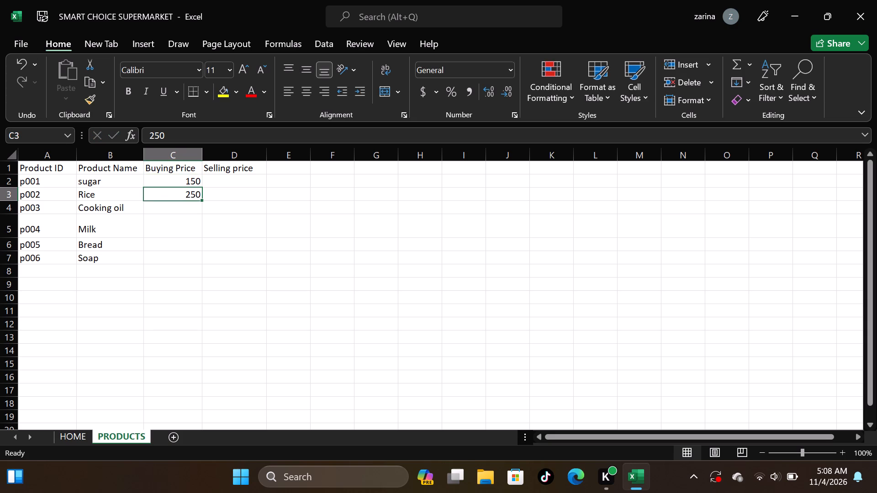
Replace the buying price of Rice in cell C3 with 180.
key("BackSpace")
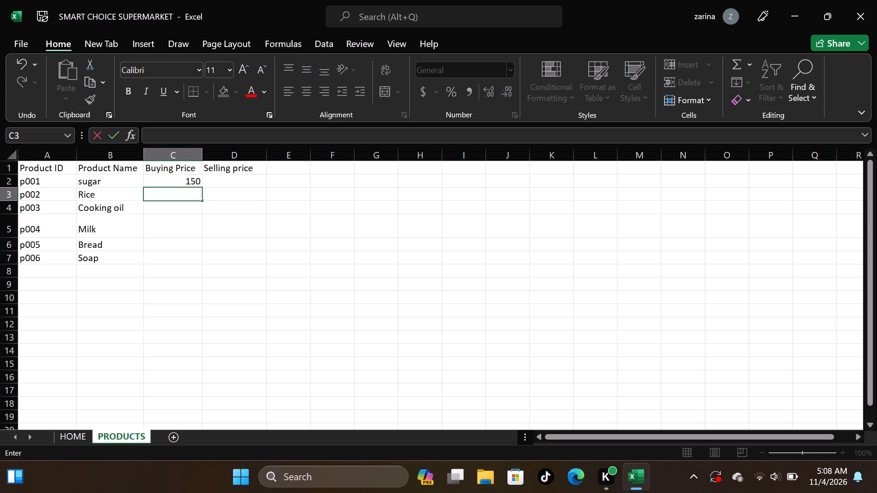
type("180")
key("Down")
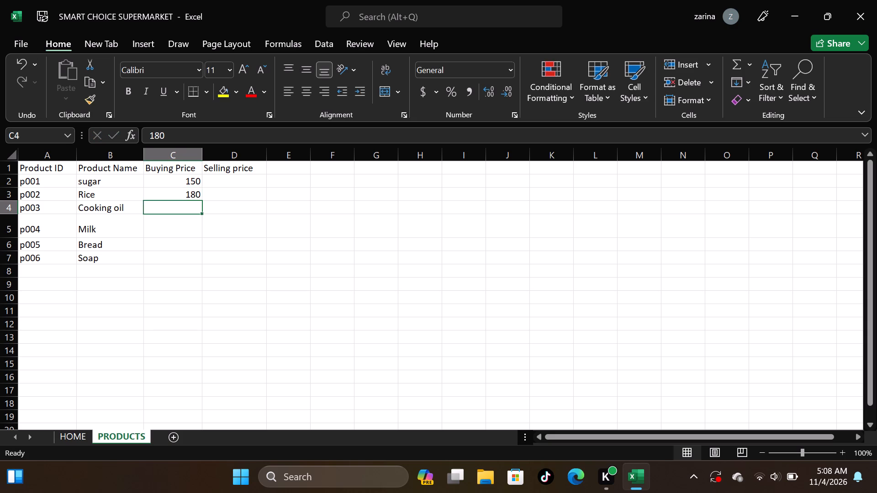
Enter the buying prices 250 for Cooking oil in cell C4 and 55 for Milk in cell C5.
type("250")
key("Down")
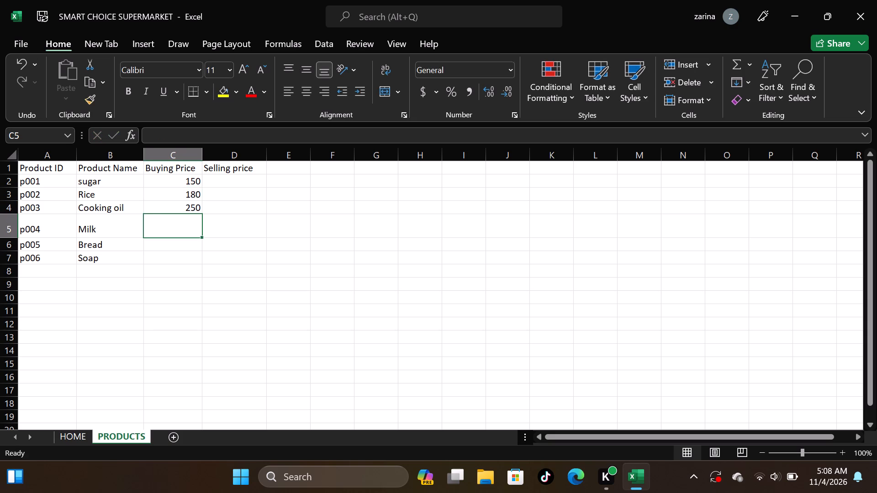
type("55")
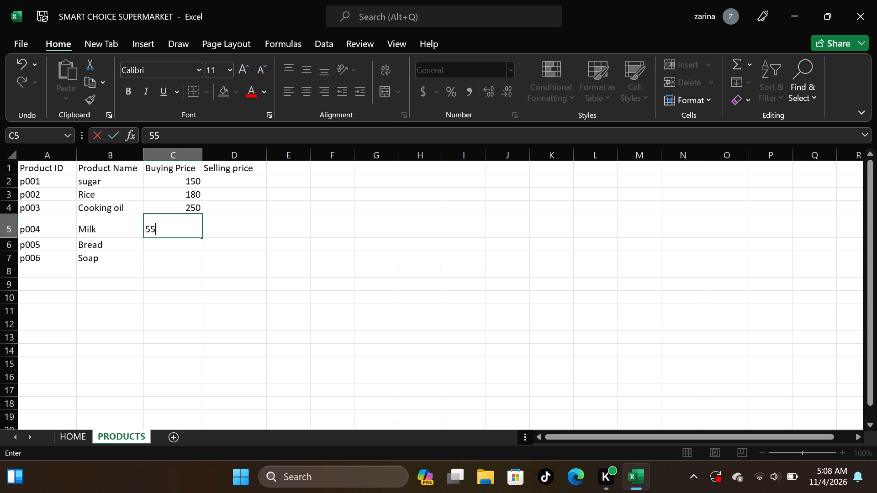
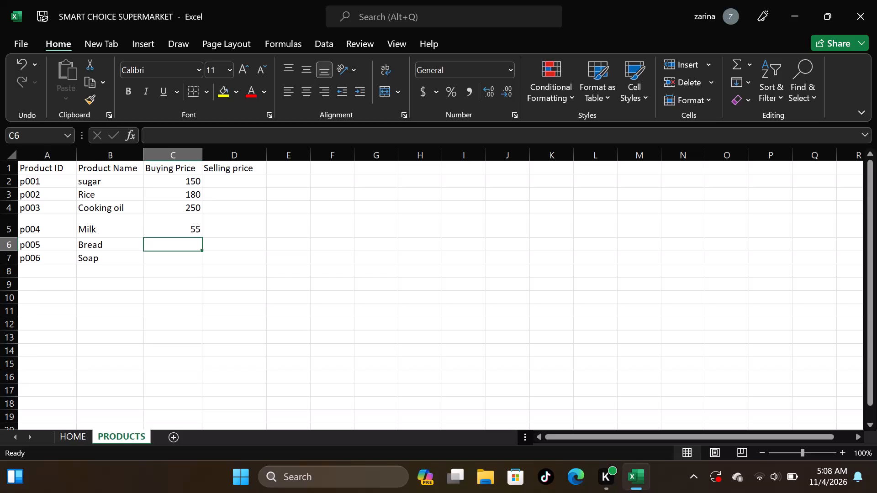
Enter the buying prices 60 for Bread in cell C6 and 80 for Soap in cell C7.
key("6")
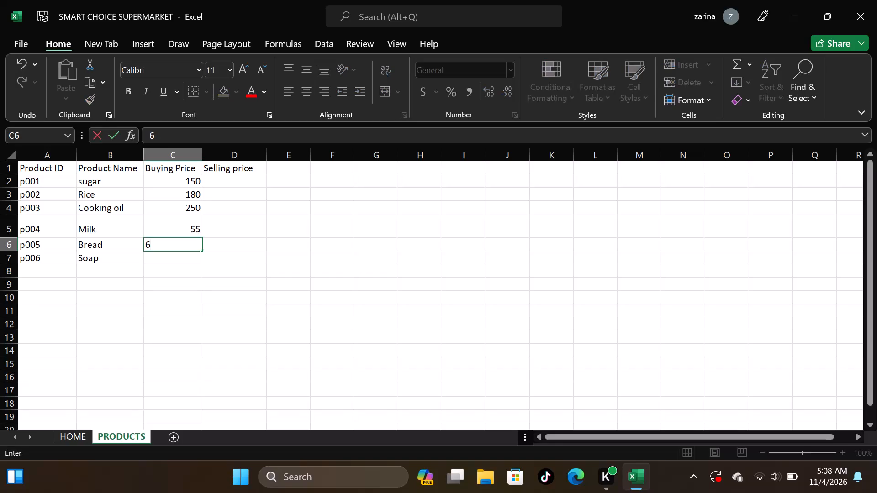
key("0")
key("Down")
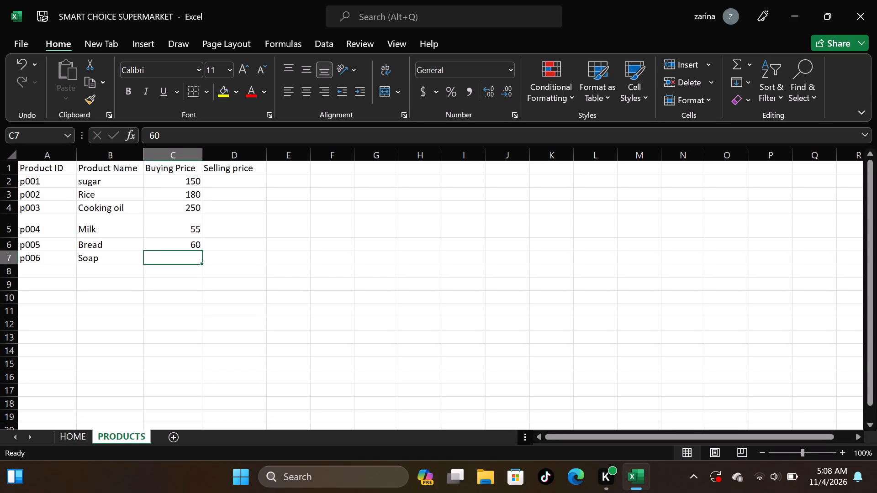
type("80")
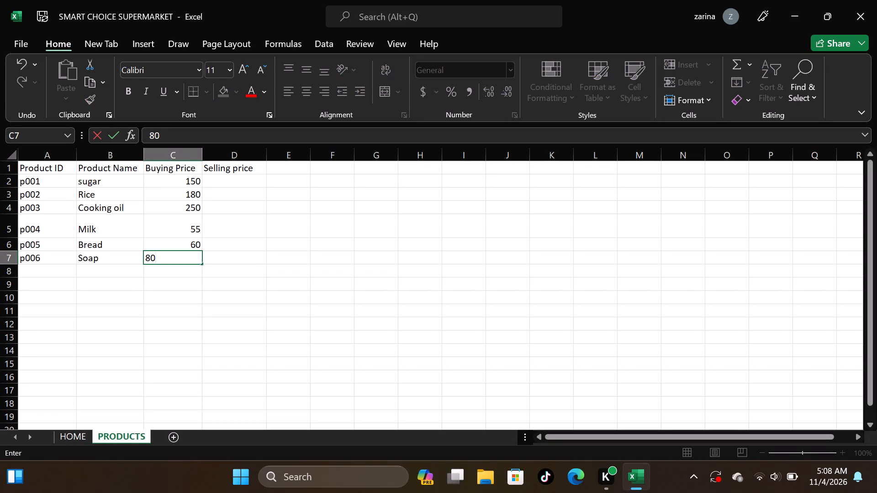
key("Right")
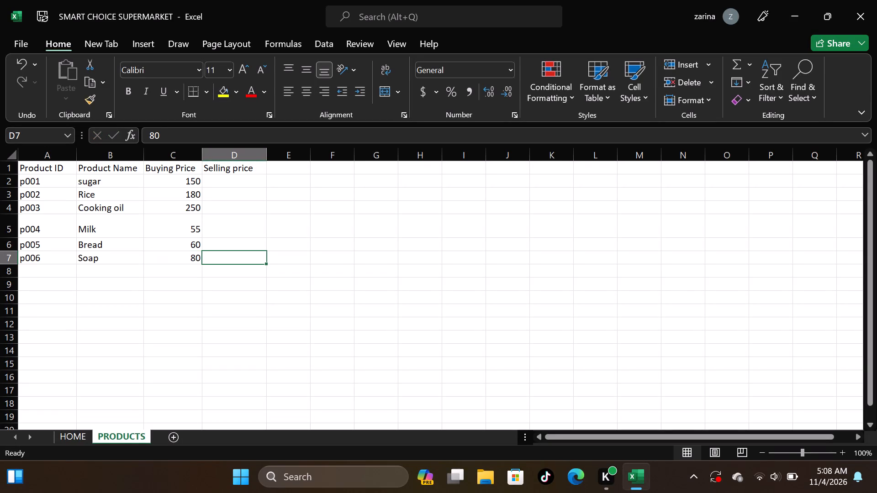
Fill the Selling price column upward from D7 to D2: Soap 100, Bread 75, Milk 65, Cooking oil 300, Rice 220, sugar 180.
type("100")
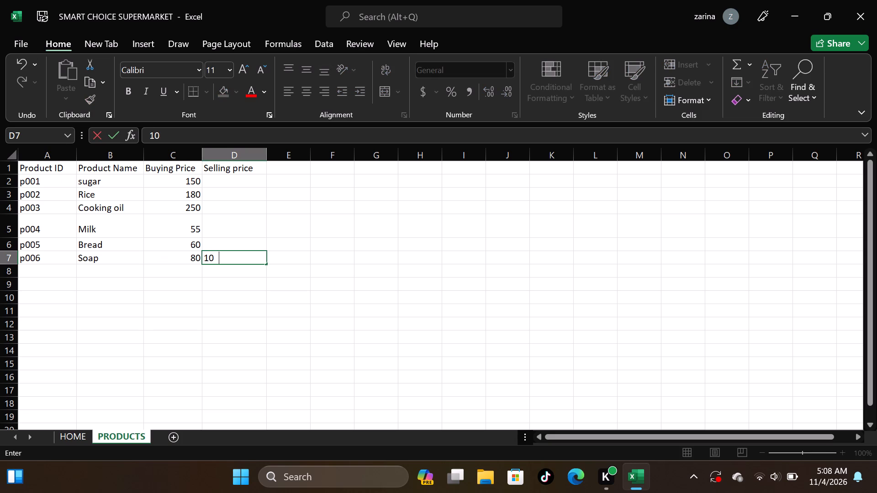
key("Up")
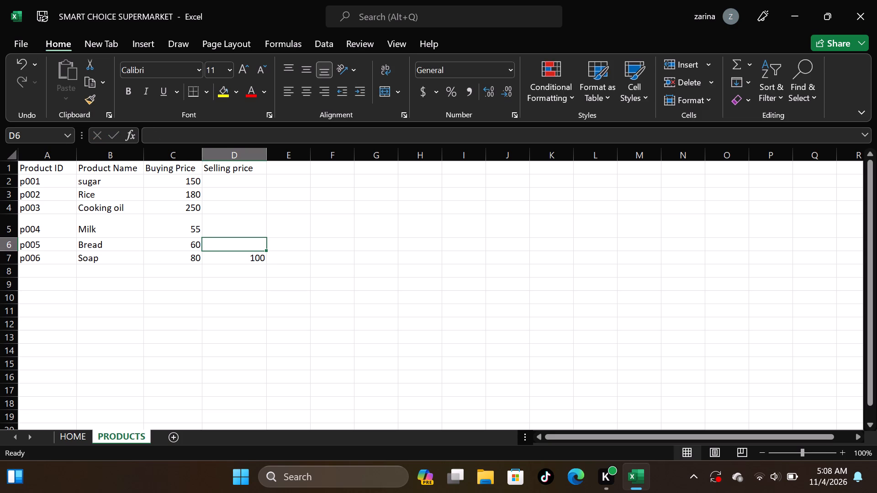
type("75")
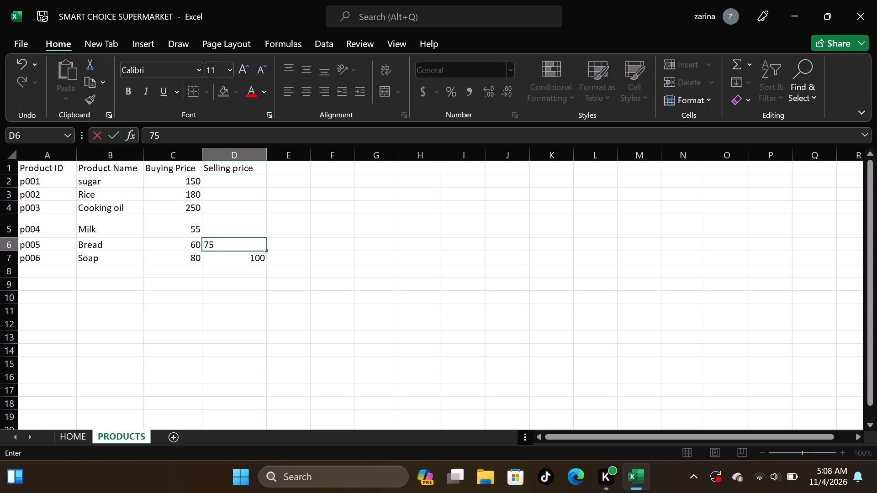
key("Up")
type("65")
key("Up")
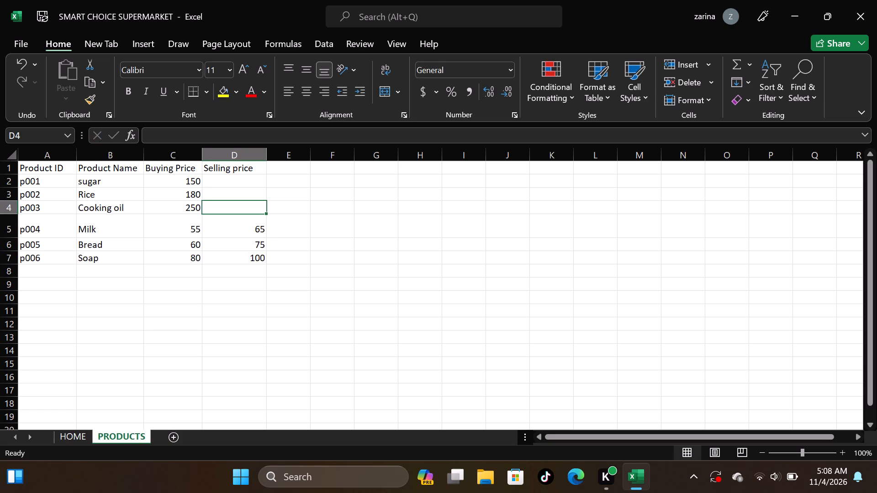
type("300")
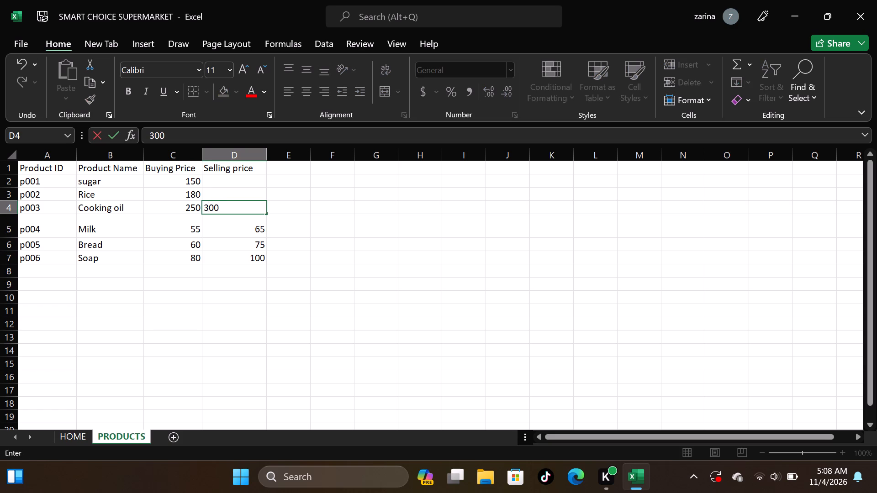
key("Up")
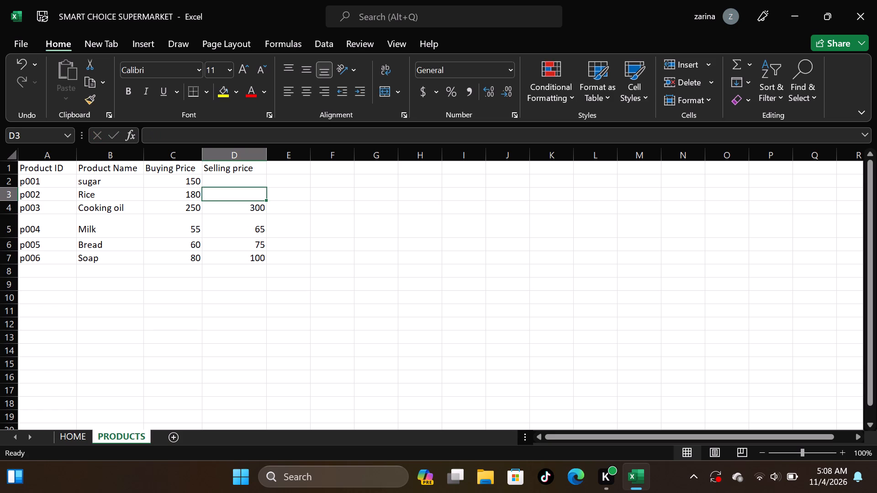
type("22")
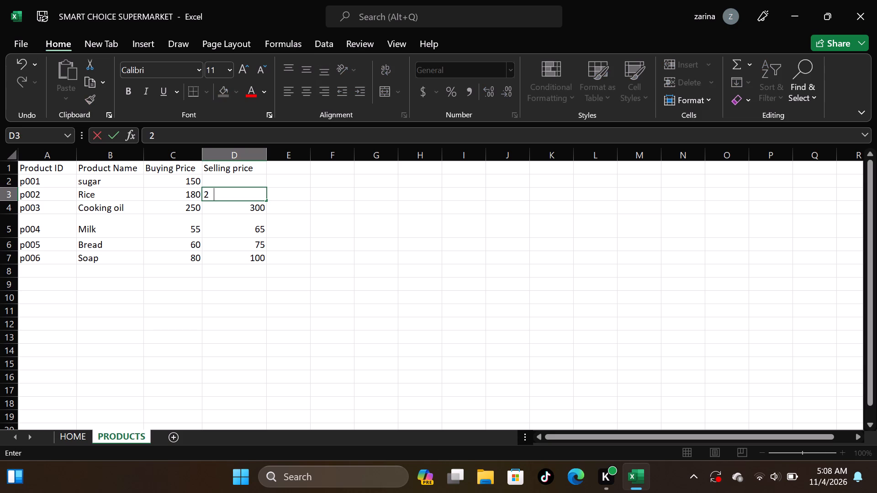
key("0")
key("Up")
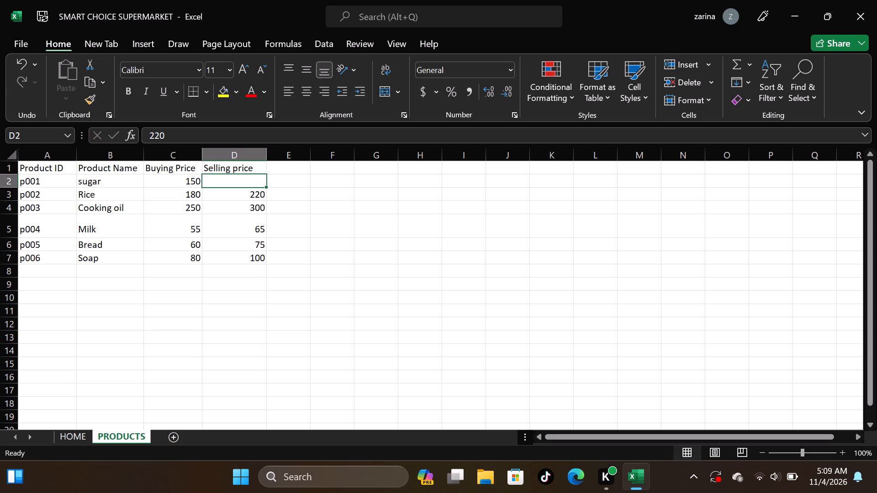
key("1")
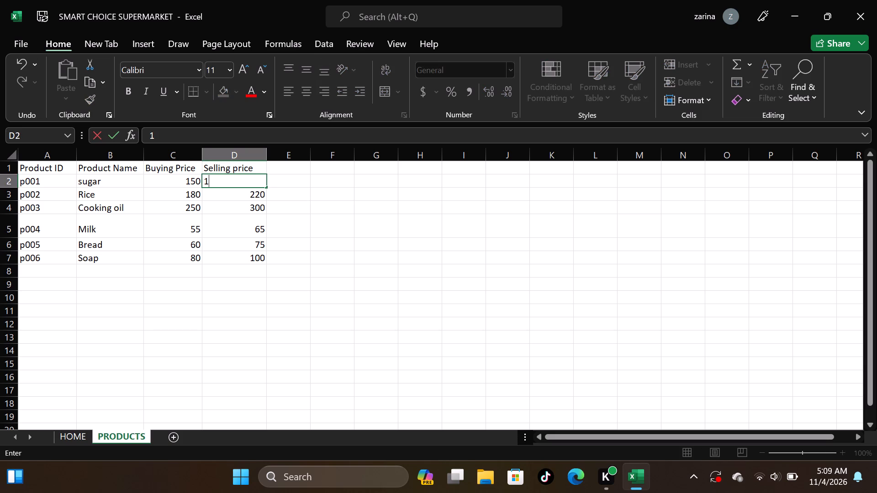
type("80")
left_click(25, 168)
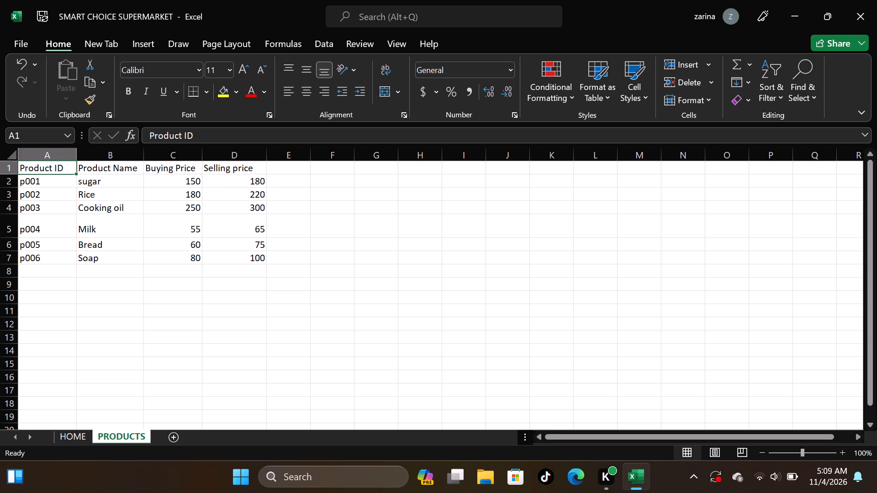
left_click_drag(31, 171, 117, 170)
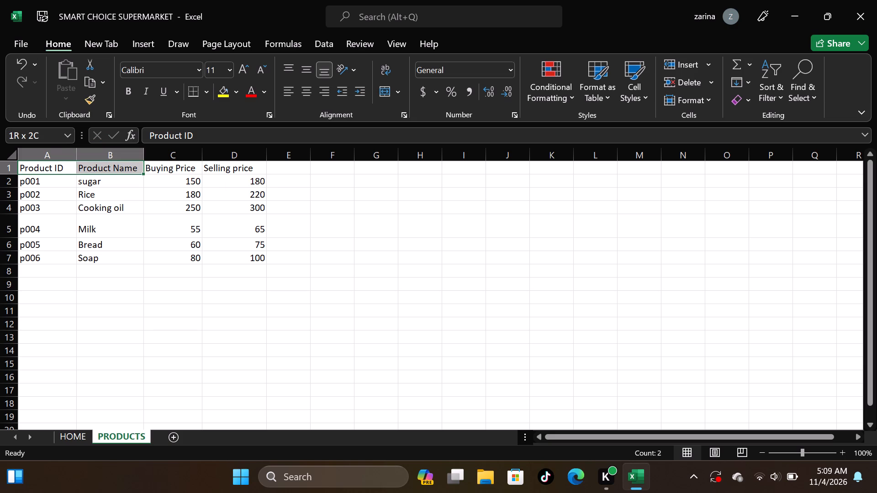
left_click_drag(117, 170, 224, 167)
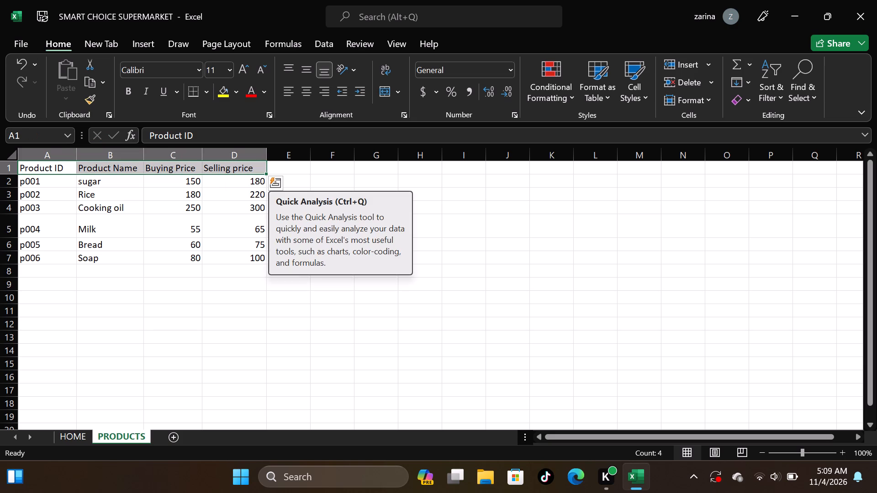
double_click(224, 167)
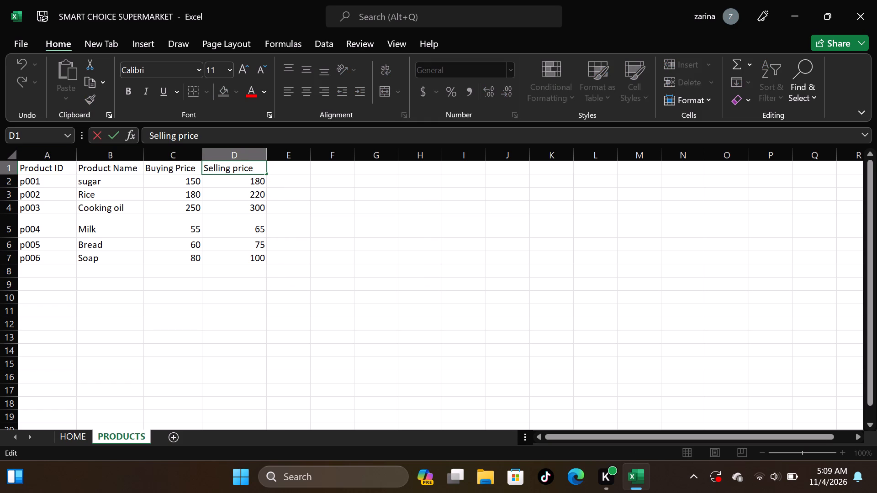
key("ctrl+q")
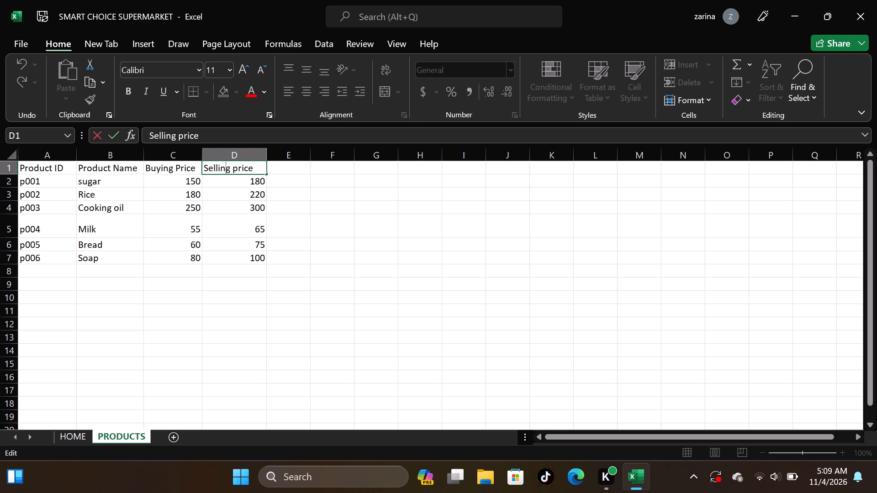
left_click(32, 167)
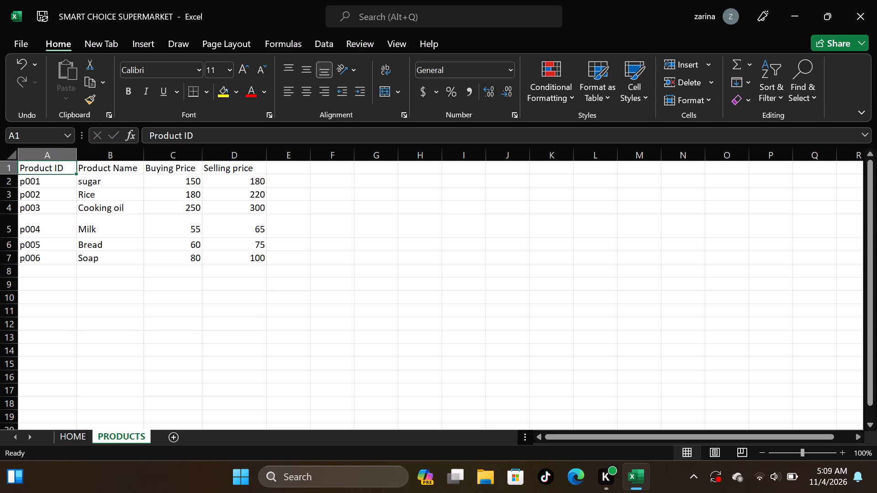
Make the header row A1:D1 bold.
left_click_drag(34, 165, 114, 174)
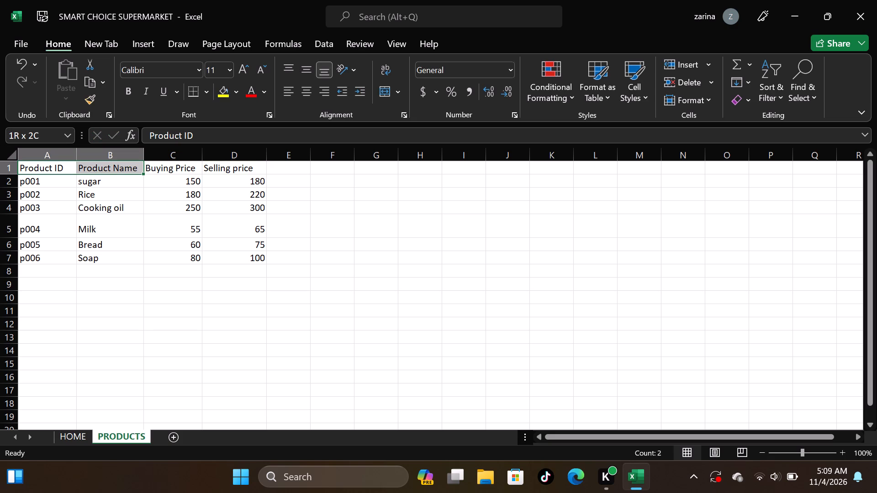
left_click_drag(114, 174, 221, 170)
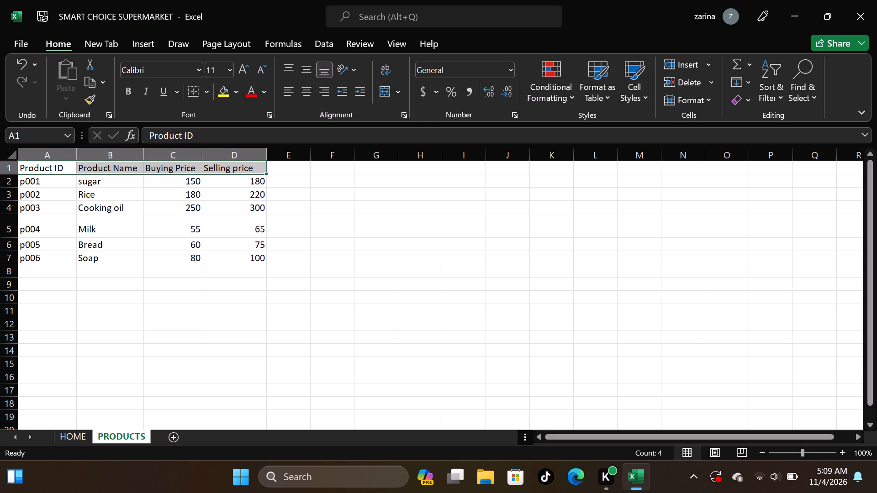
left_click(127, 88)
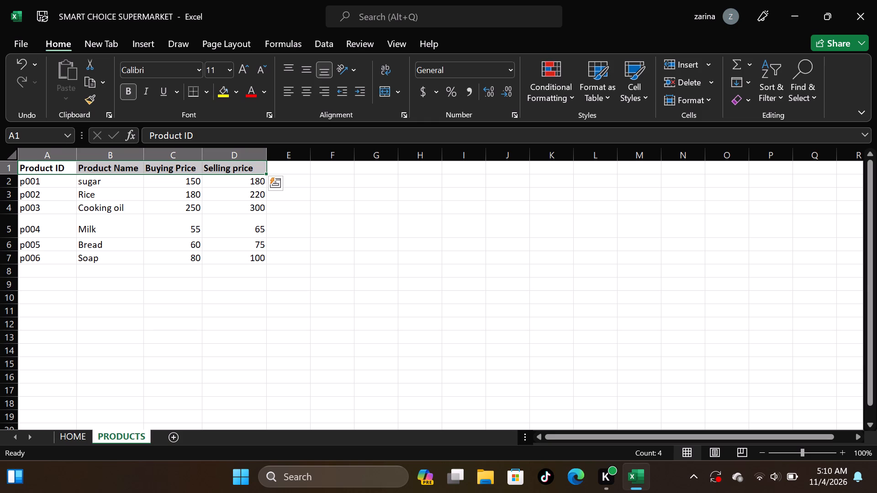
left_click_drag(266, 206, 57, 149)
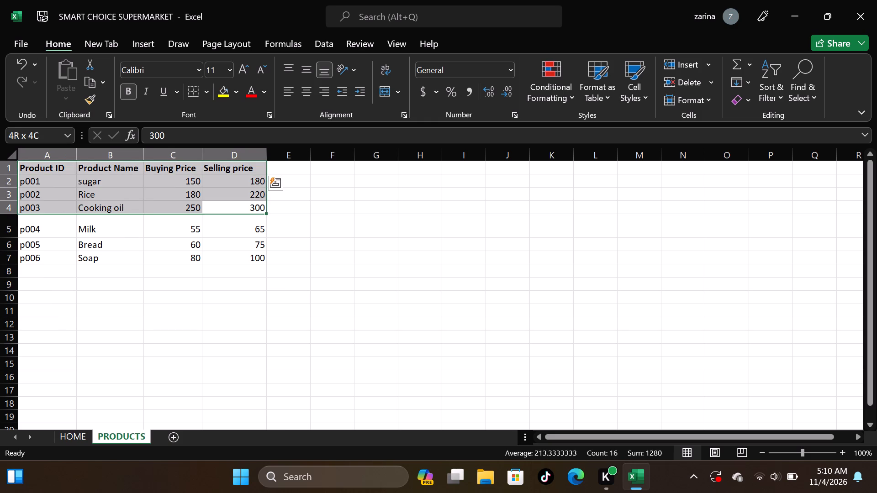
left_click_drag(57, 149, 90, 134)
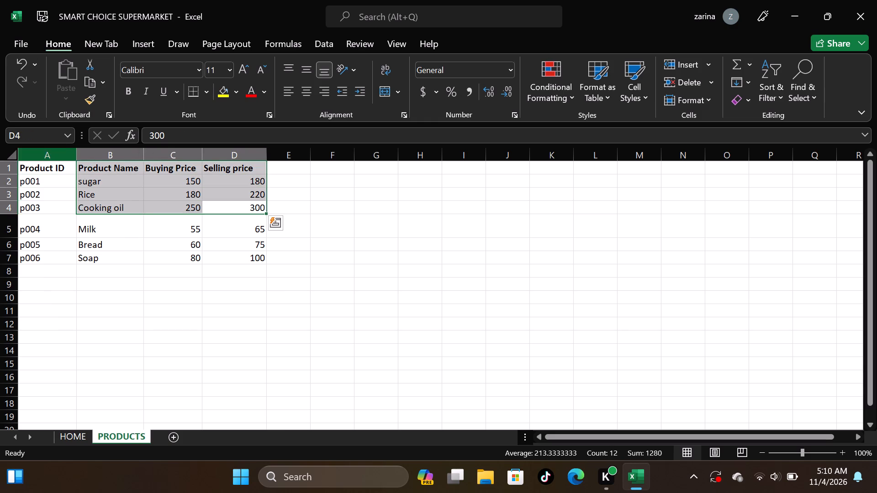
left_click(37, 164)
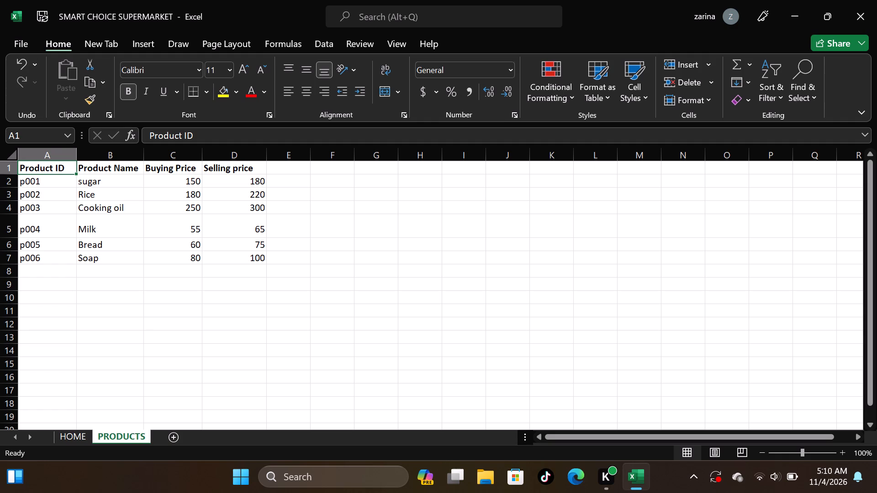
Set the font size of the whole product table, A1:D7, to 20.
left_click_drag(37, 164, 257, 203)
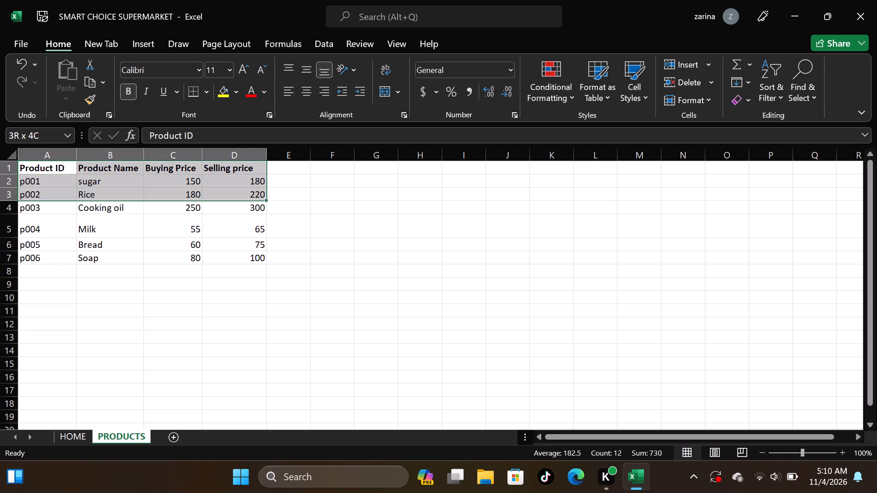
left_click_drag(257, 203, 259, 259)
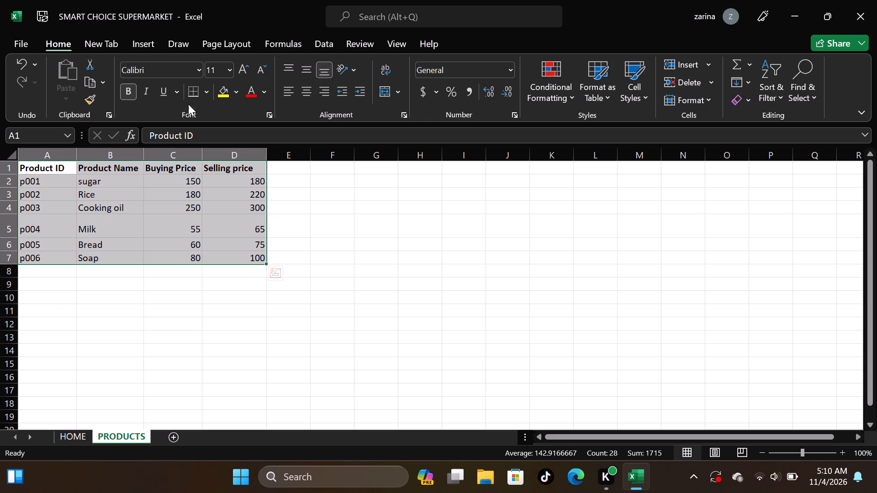
left_click(228, 71)
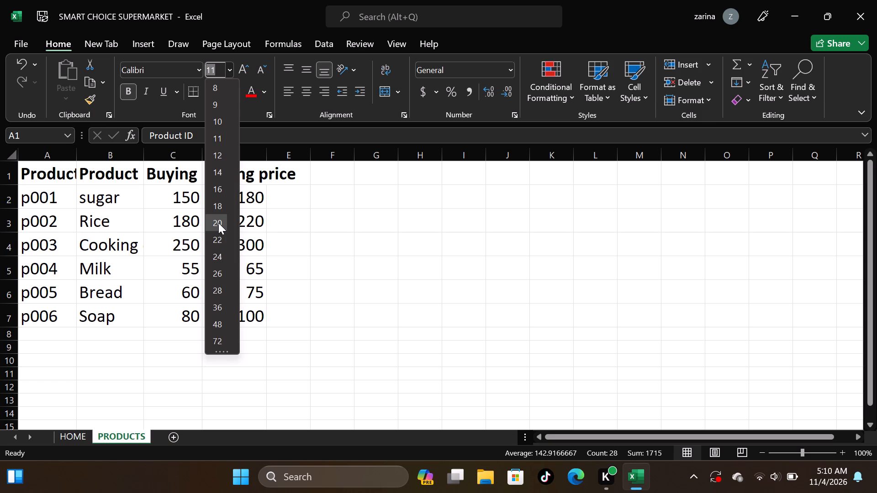
left_click(218, 223)
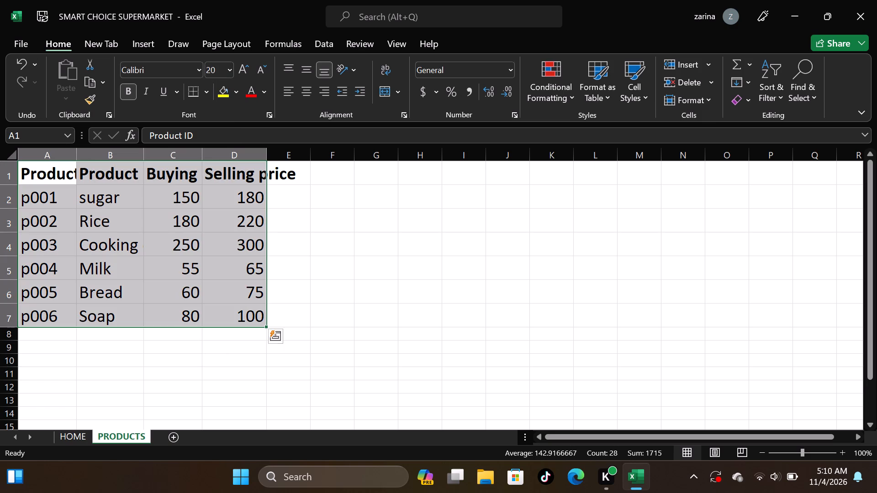
left_click(399, 265)
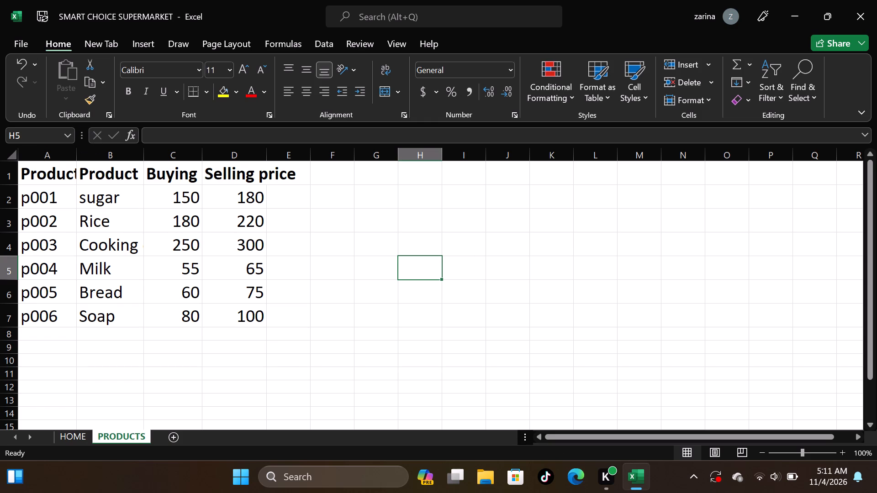
Widen column A just enough to fit the Product ID header.
left_click_drag(79, 157, 125, 151)
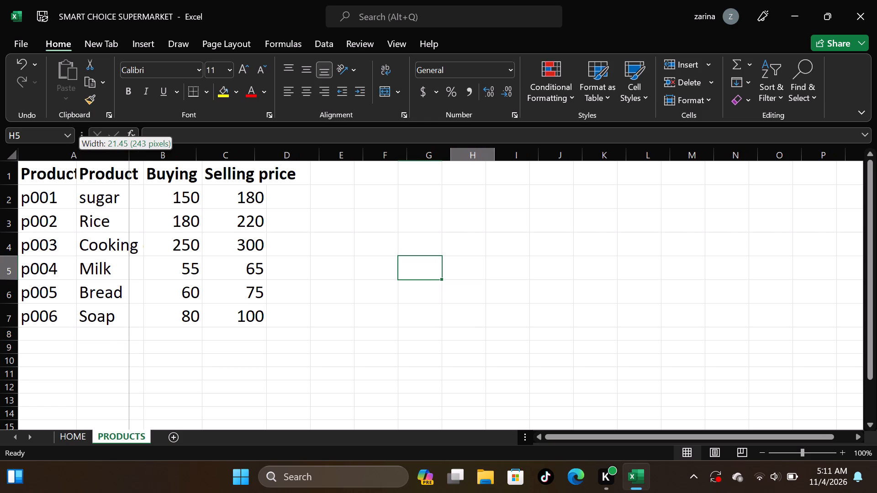
left_click_drag(125, 151, 104, 150)
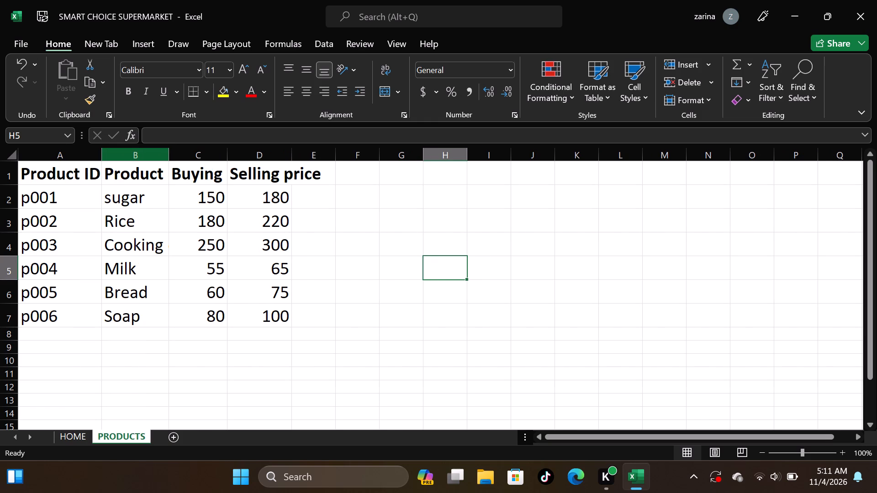
Adjust the width of column B so the full Product Name header fits with little spare space.
left_click_drag(174, 157, 225, 147)
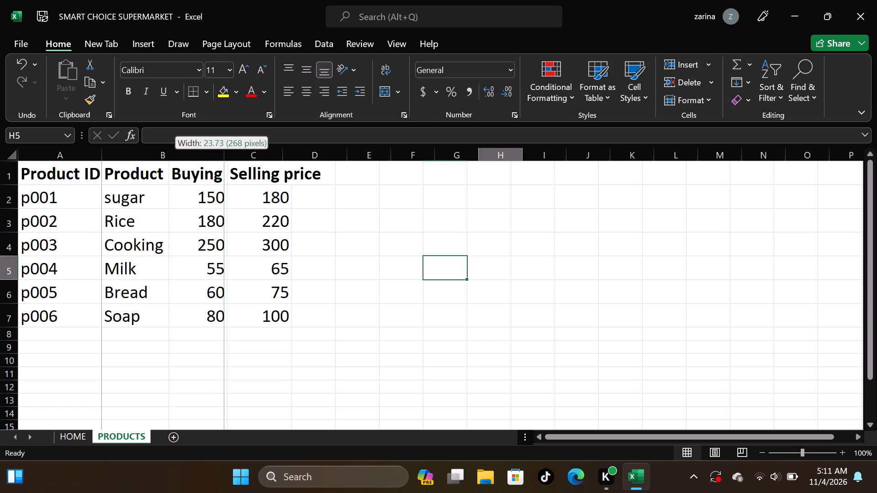
left_click_drag(225, 147, 210, 147)
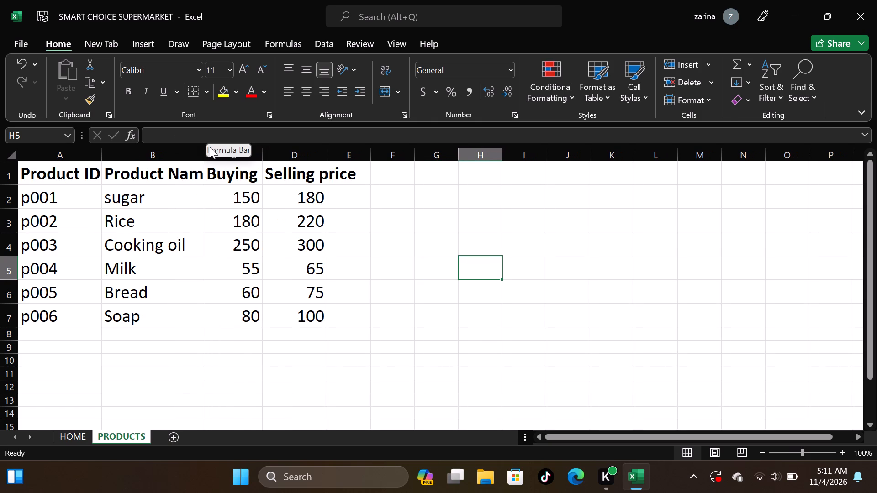
left_click_drag(210, 147, 203, 154)
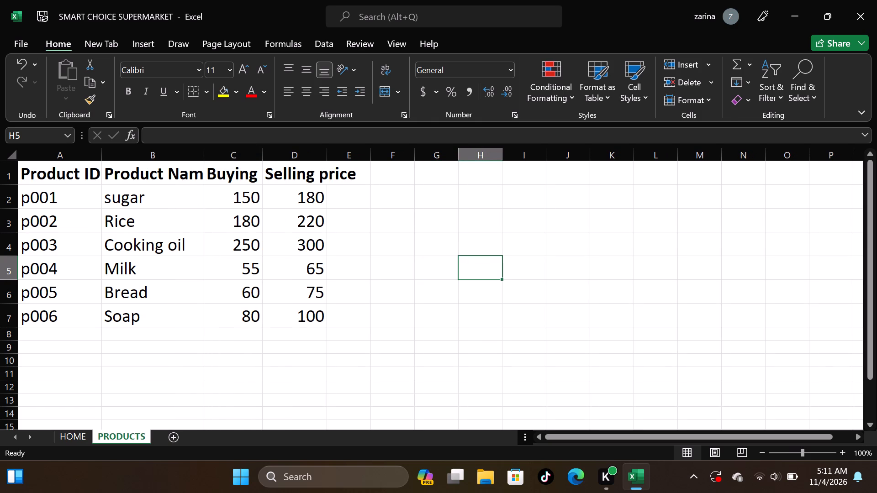
left_click_drag(203, 154, 208, 161)
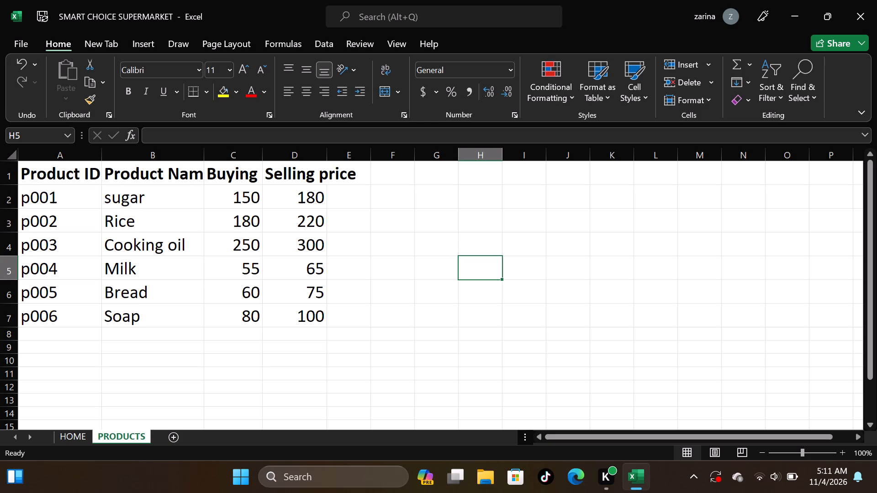
left_click_drag(208, 161, 219, 153)
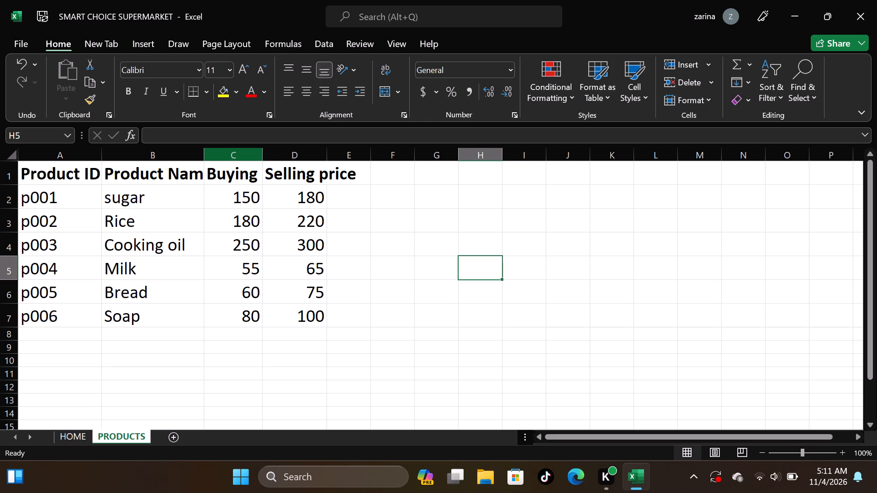
left_click_drag(219, 153, 164, 159)
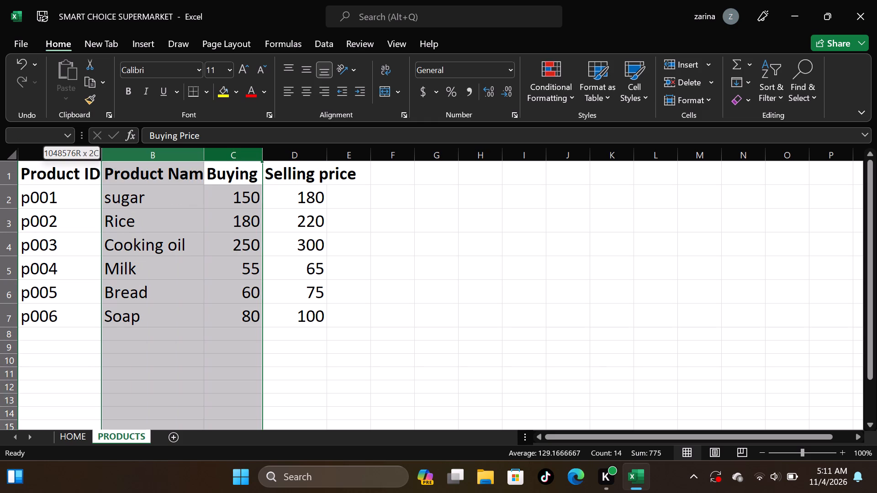
left_click_drag(164, 159, 148, 160)
left_click(497, 232)
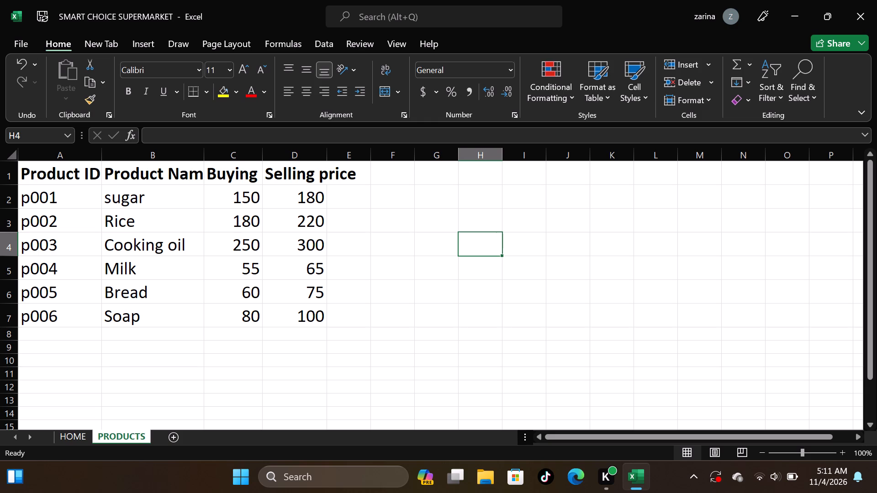
left_click_drag(209, 156, 254, 142)
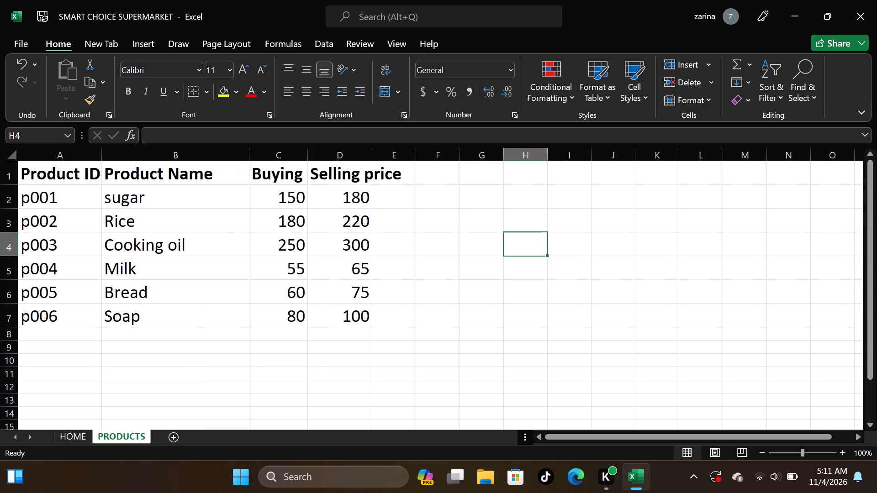
left_click_drag(254, 142, 245, 152)
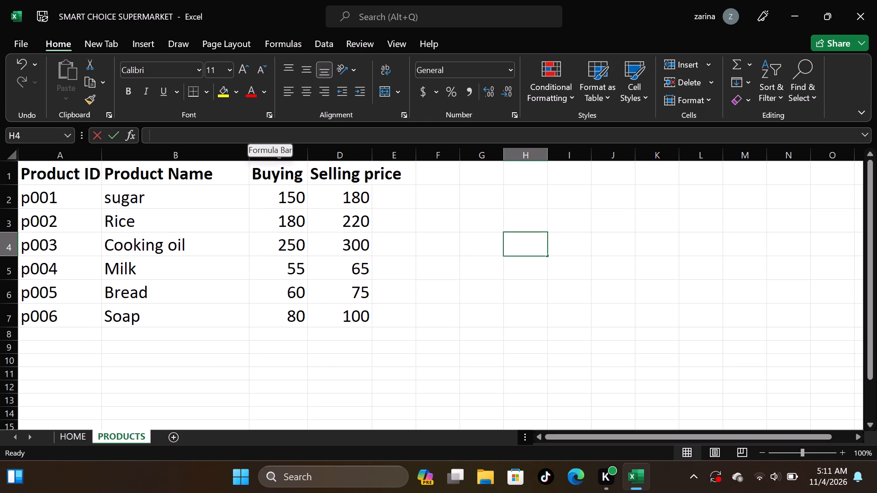
left_click_drag(245, 152, 251, 161)
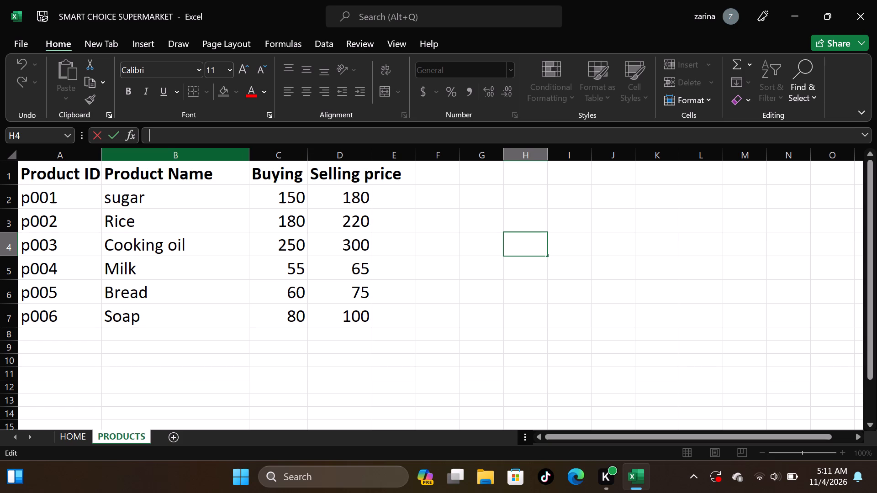
left_click(442, 236)
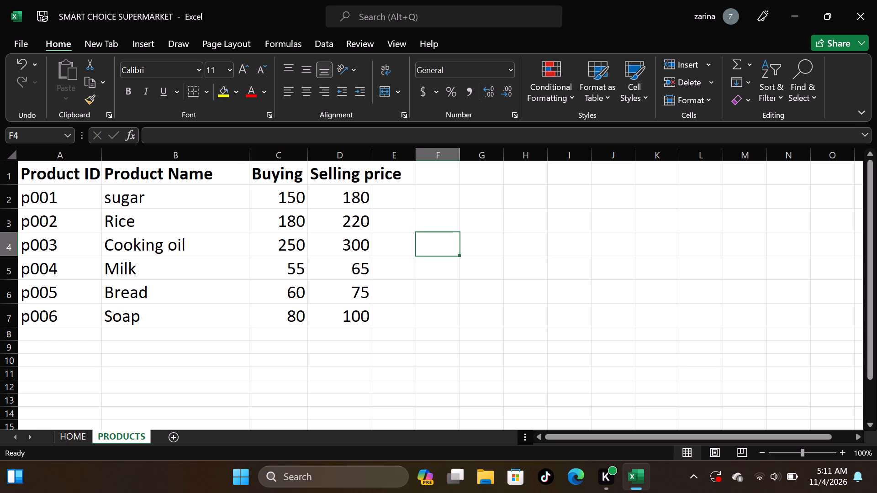
left_click_drag(251, 159, 228, 159)
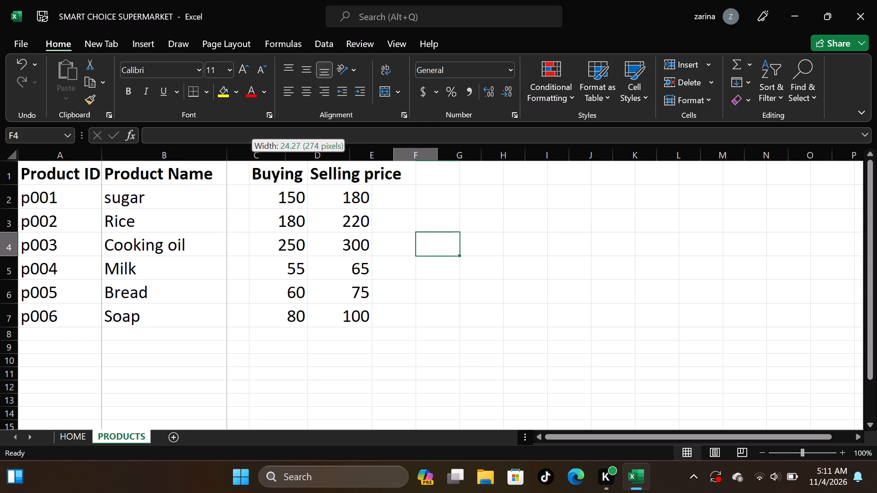
left_click_drag(228, 159, 220, 156)
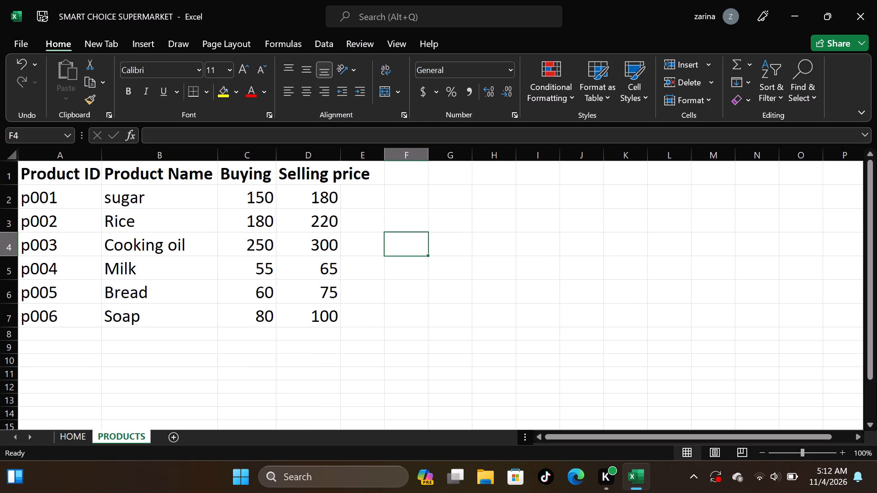
Widen column C so the full Buying Price header fits.
left_click_drag(275, 155, 293, 153)
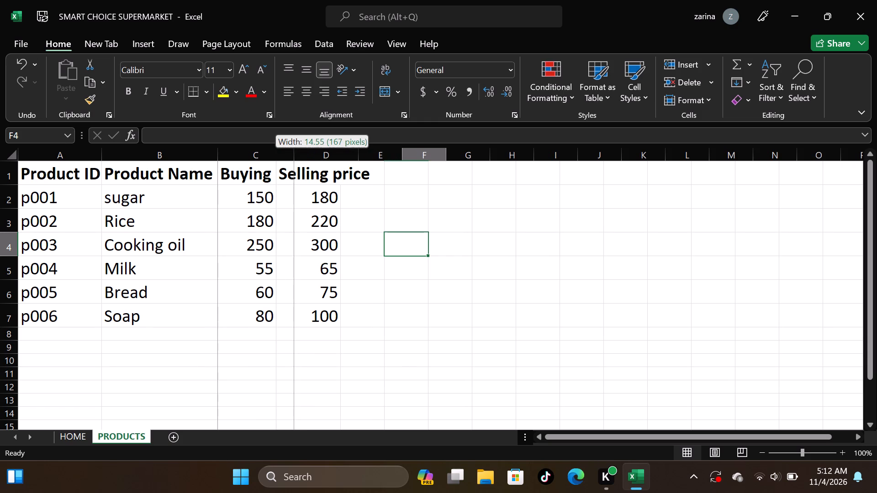
left_click_drag(293, 153, 303, 153)
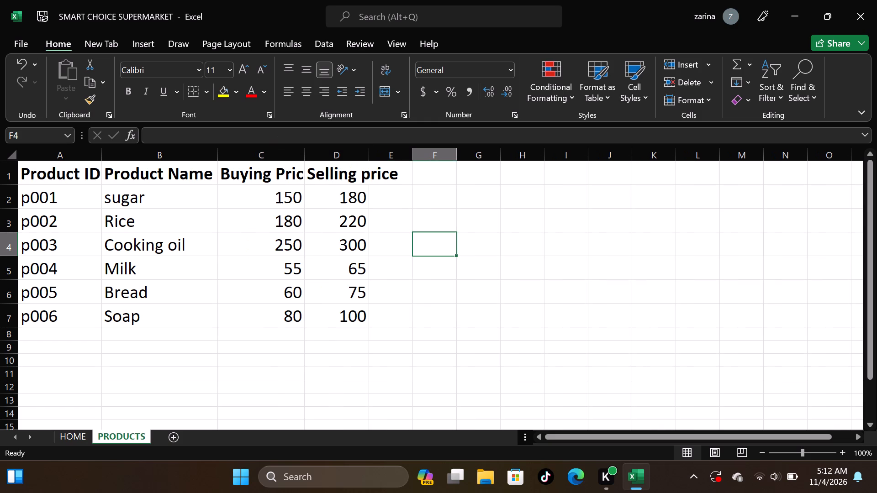
left_click_drag(304, 153, 318, 153)
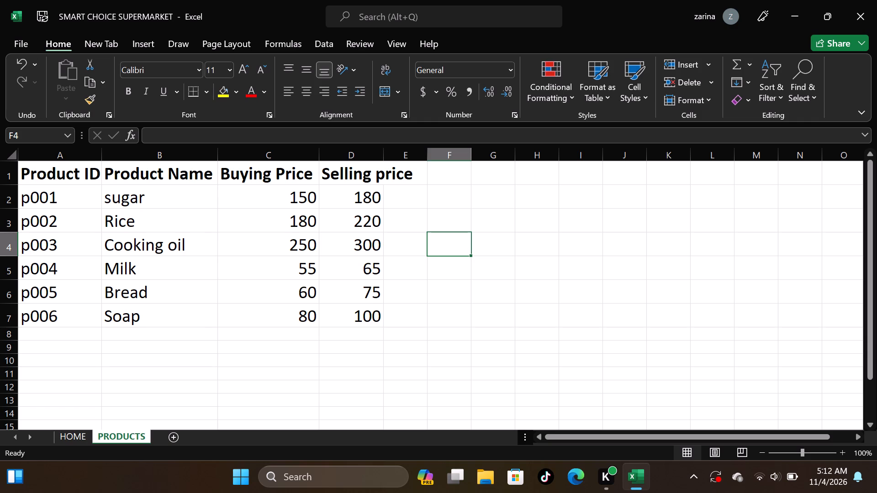
left_click(488, 279)
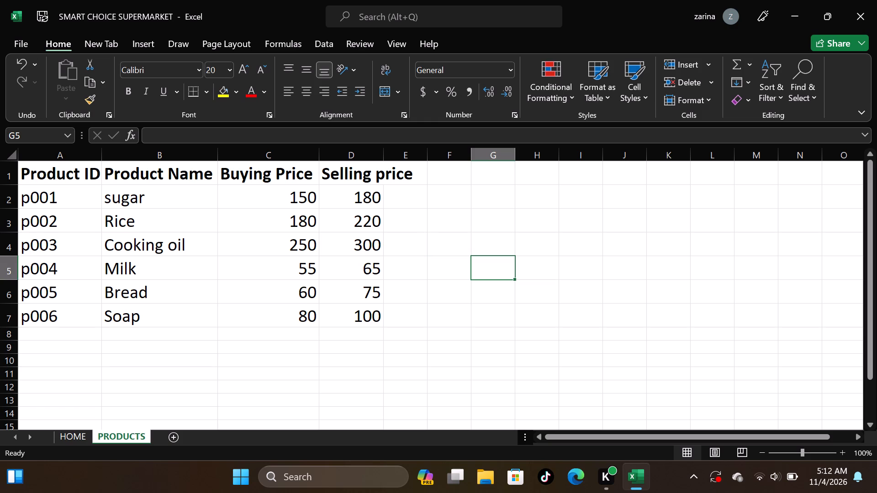
Apply All Borders to the product table, covering the range A1:E7.
left_click(45, 178)
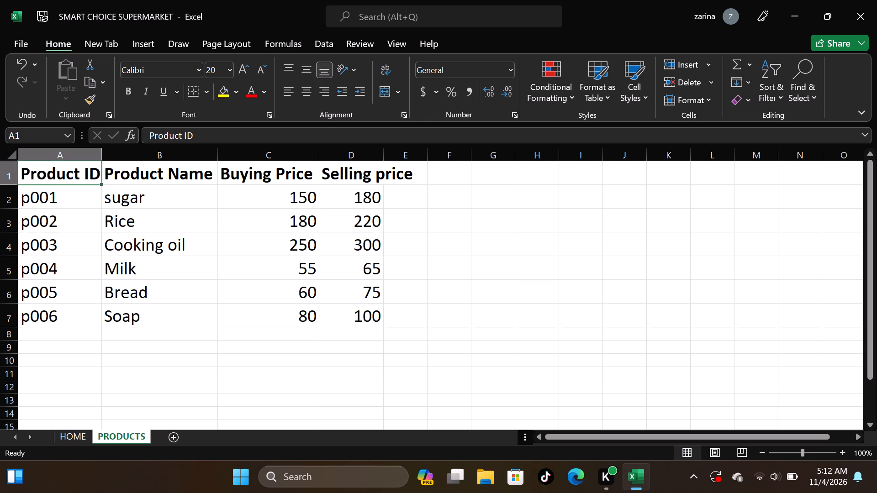
left_click_drag(45, 178, 116, 169)
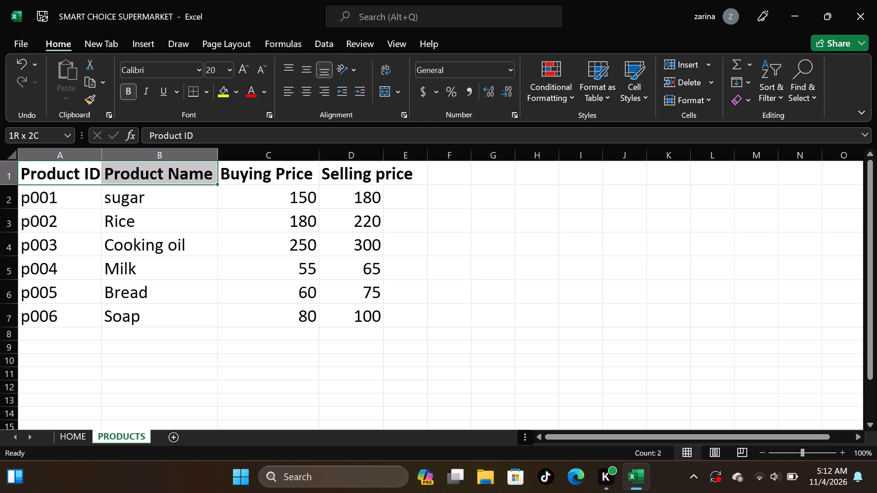
left_click_drag(116, 169, 379, 275)
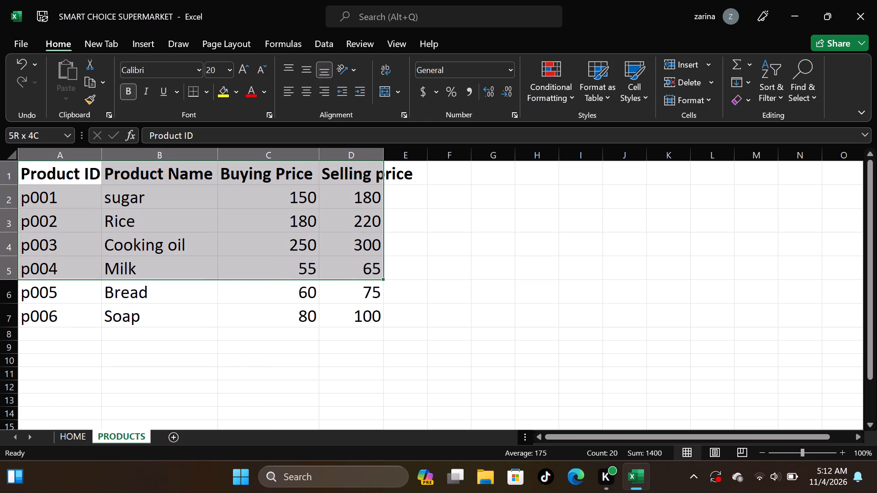
left_click_drag(379, 275, 405, 316)
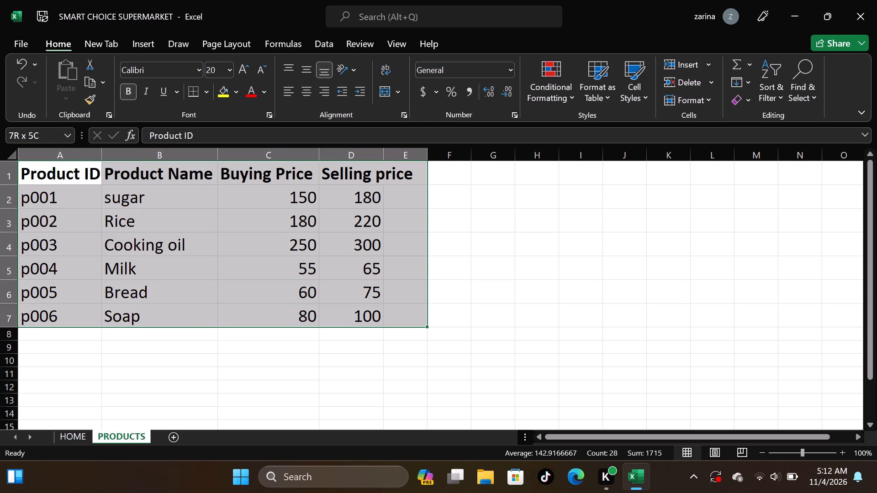
left_click_drag(405, 316, 405, 318)
left_click(206, 92)
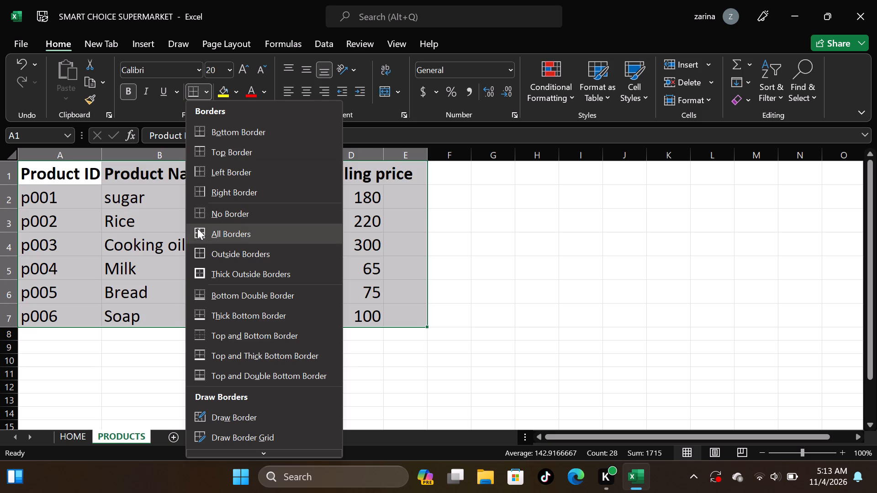
left_click(197, 228)
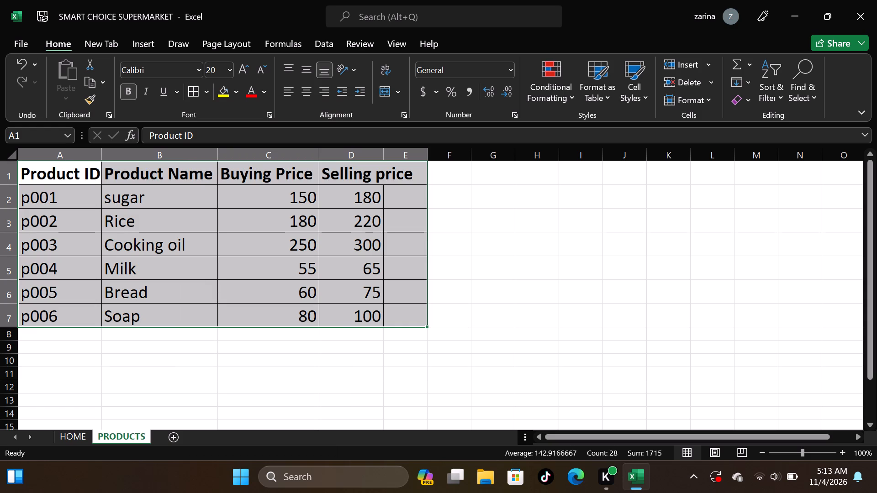
left_click(503, 227)
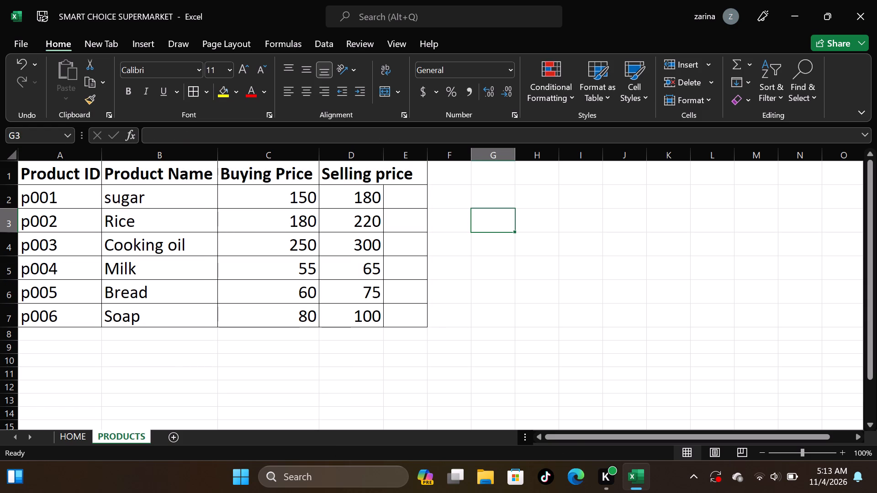
Widen column D so the full Selling price header fits inside its own cell.
left_click_drag(383, 153, 414, 150)
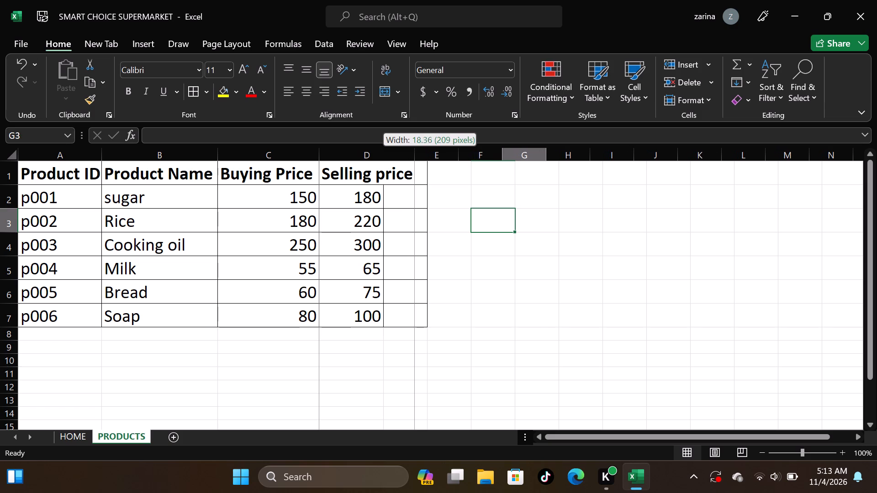
left_click_drag(414, 150, 421, 150)
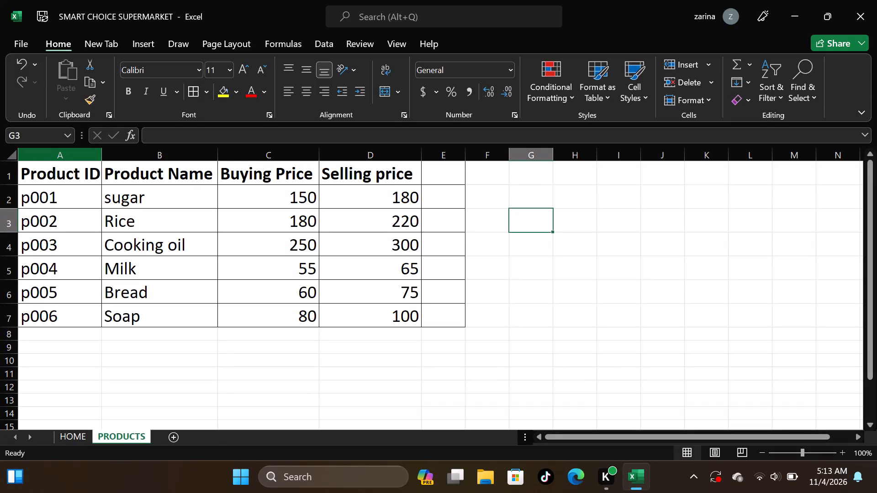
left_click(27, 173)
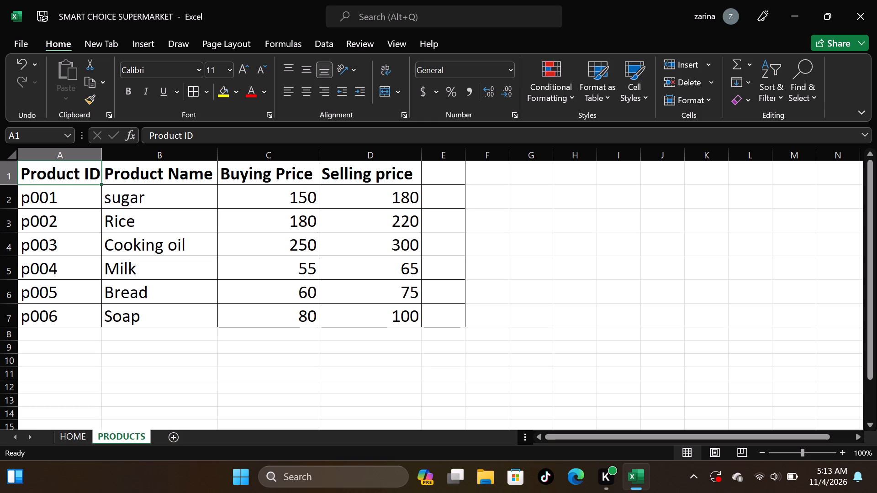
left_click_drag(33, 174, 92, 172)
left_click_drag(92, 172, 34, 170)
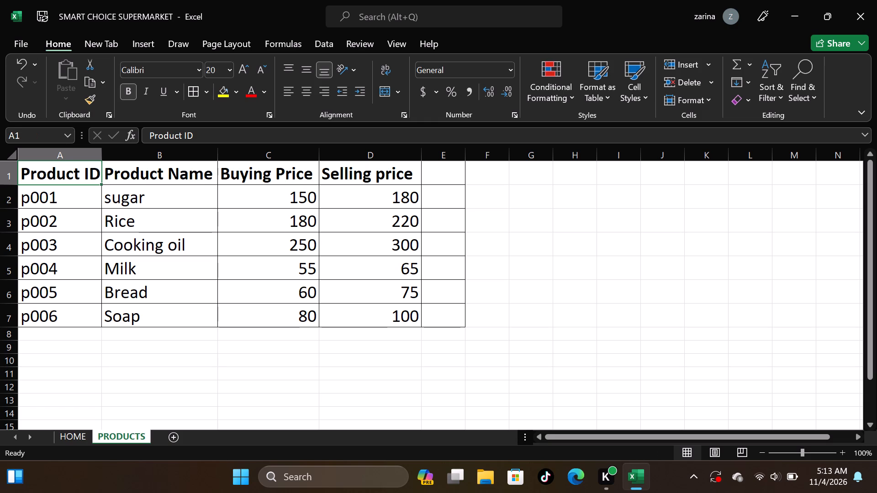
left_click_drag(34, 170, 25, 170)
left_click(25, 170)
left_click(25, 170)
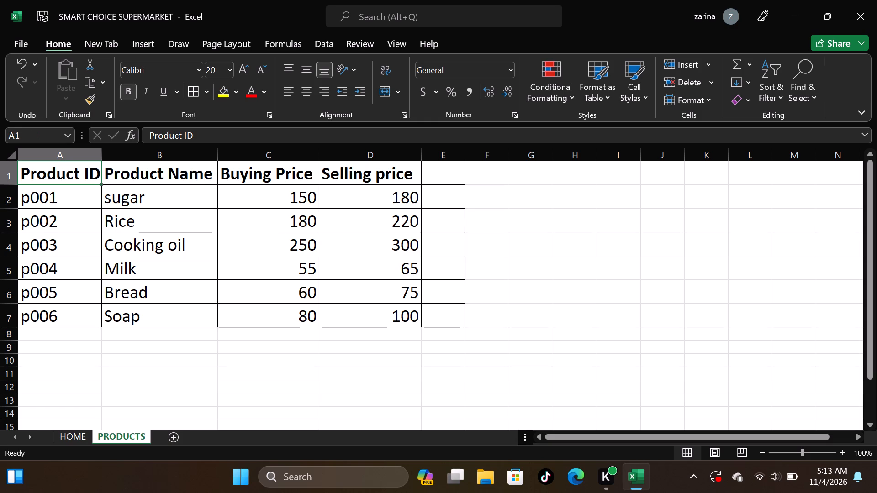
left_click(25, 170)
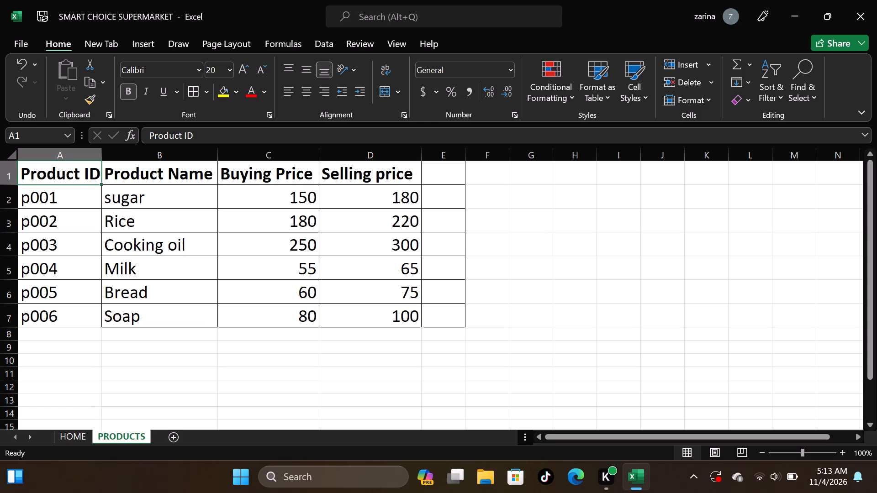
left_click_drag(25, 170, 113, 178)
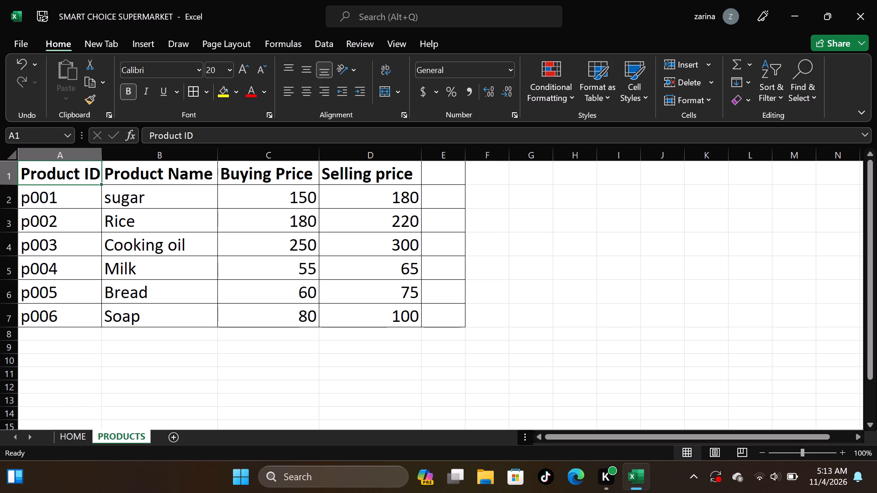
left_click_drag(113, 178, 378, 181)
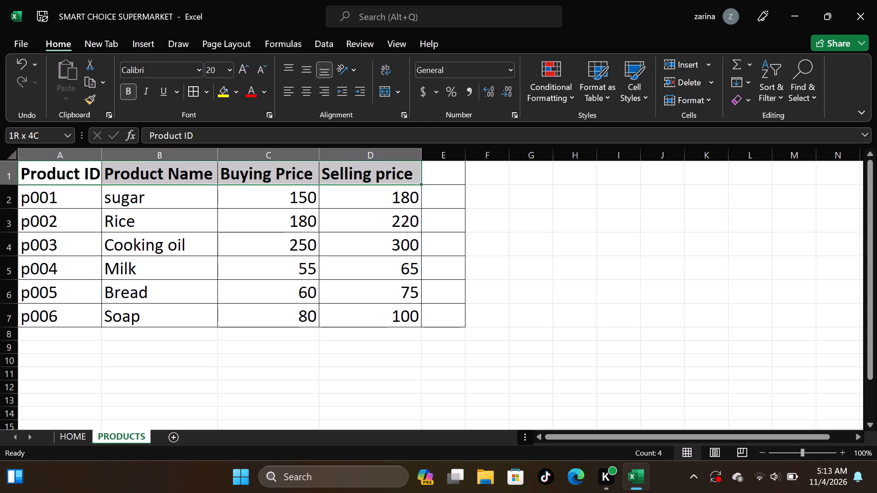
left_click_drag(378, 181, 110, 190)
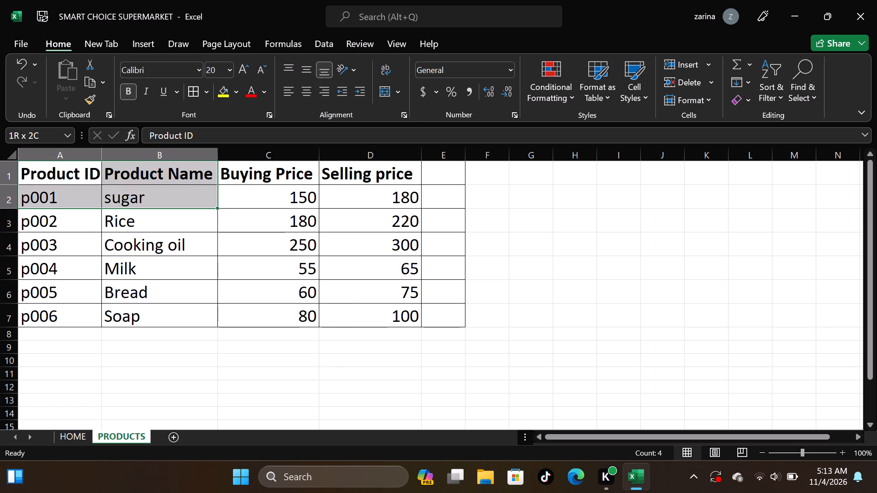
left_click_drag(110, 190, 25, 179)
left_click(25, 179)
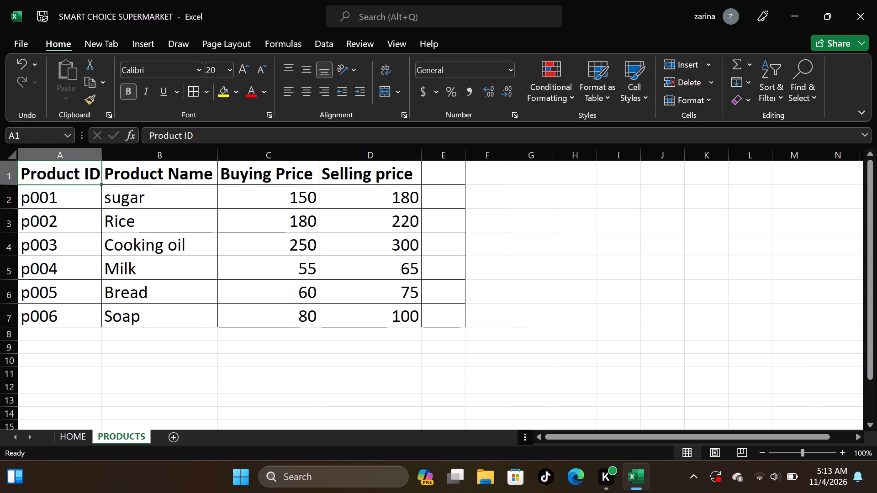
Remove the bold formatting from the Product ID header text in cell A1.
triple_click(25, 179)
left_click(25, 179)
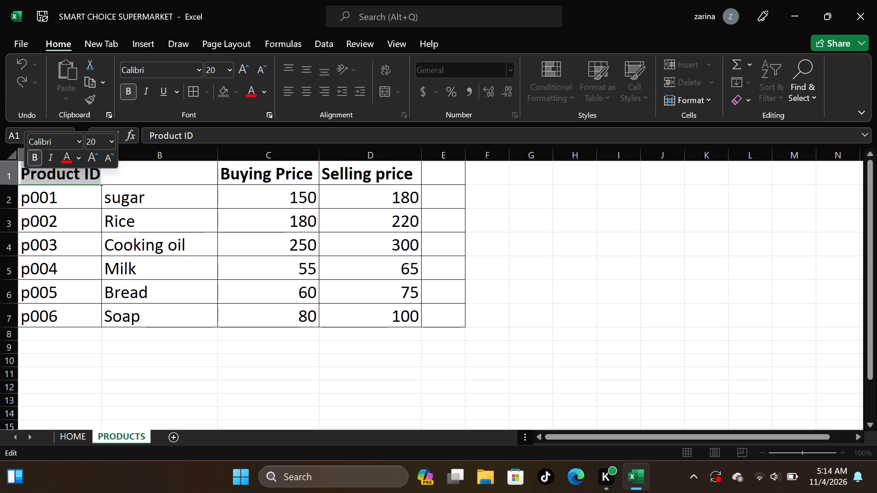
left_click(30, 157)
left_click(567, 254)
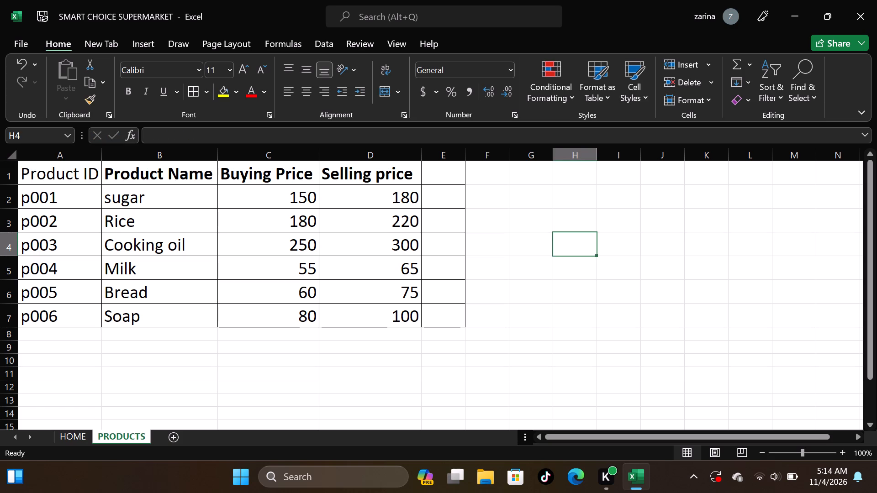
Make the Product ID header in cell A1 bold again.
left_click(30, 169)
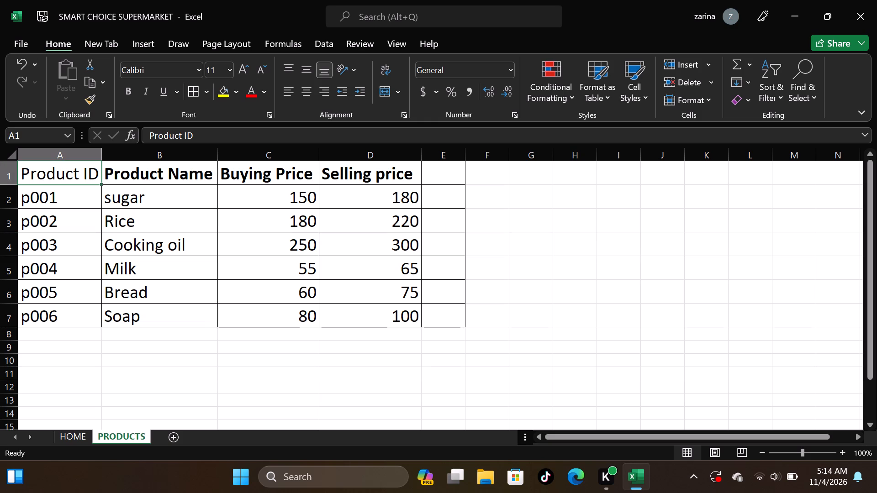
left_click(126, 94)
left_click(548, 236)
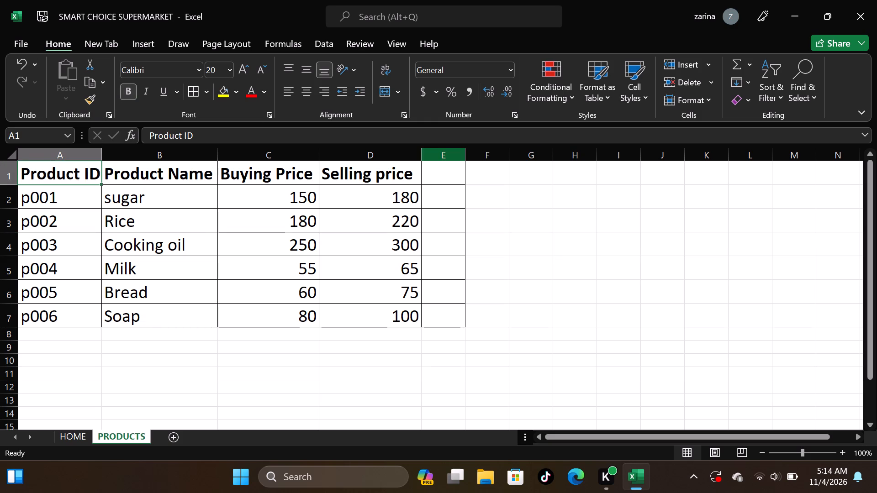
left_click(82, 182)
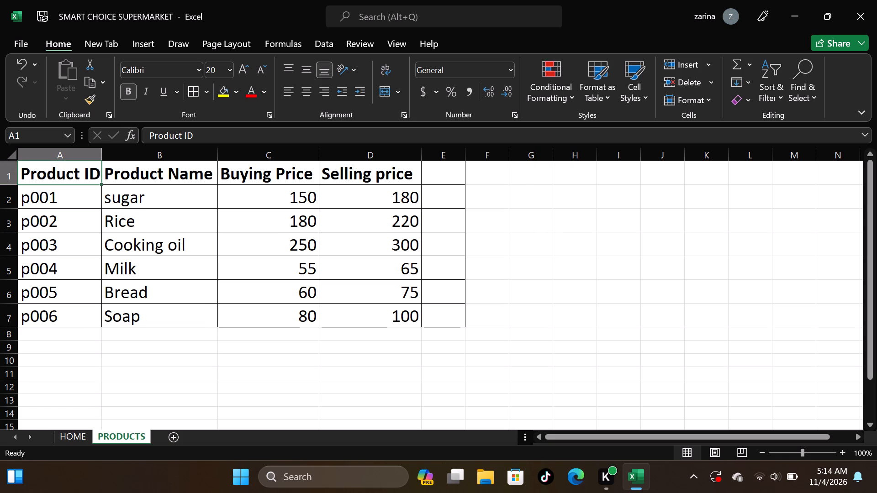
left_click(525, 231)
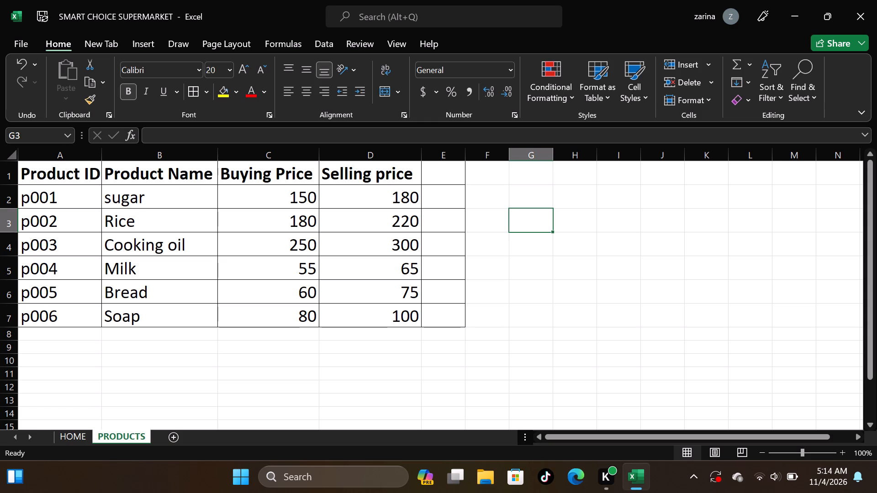
Fill the header cells A1:D1, from Product ID to Selling price, with the dark green theme color.
left_click_drag(21, 173, 141, 164)
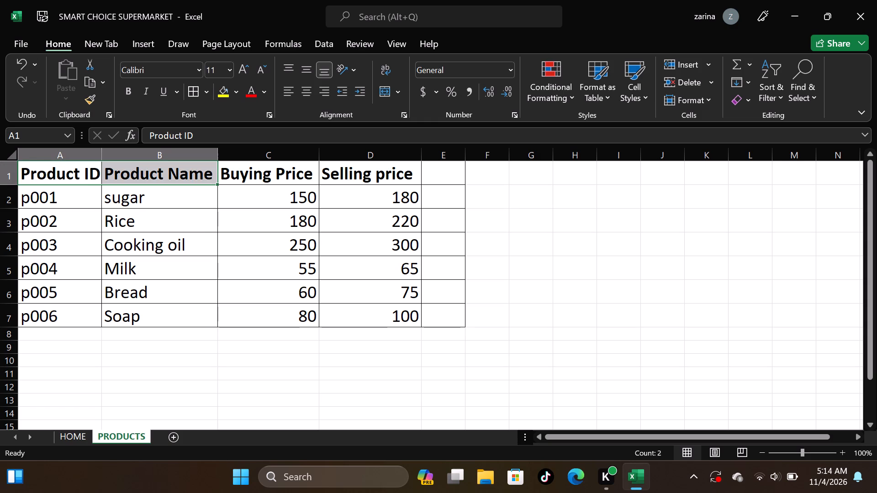
left_click_drag(141, 164, 340, 164)
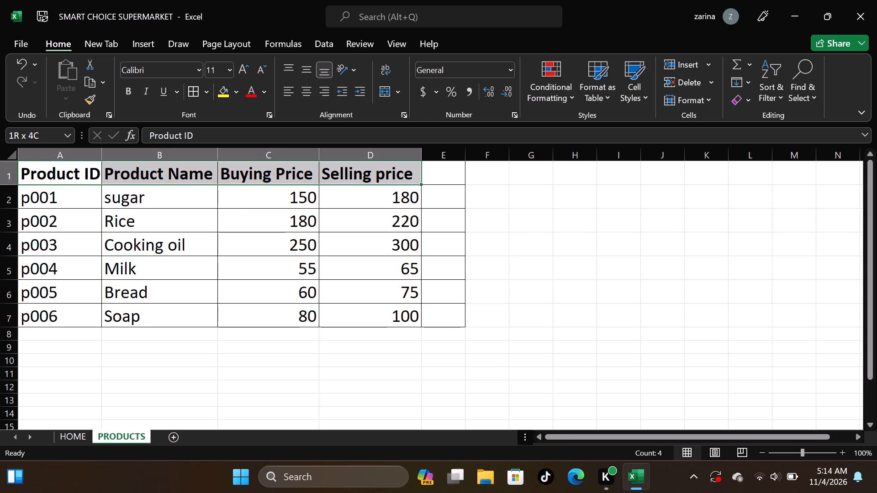
left_click_drag(340, 164, 345, 168)
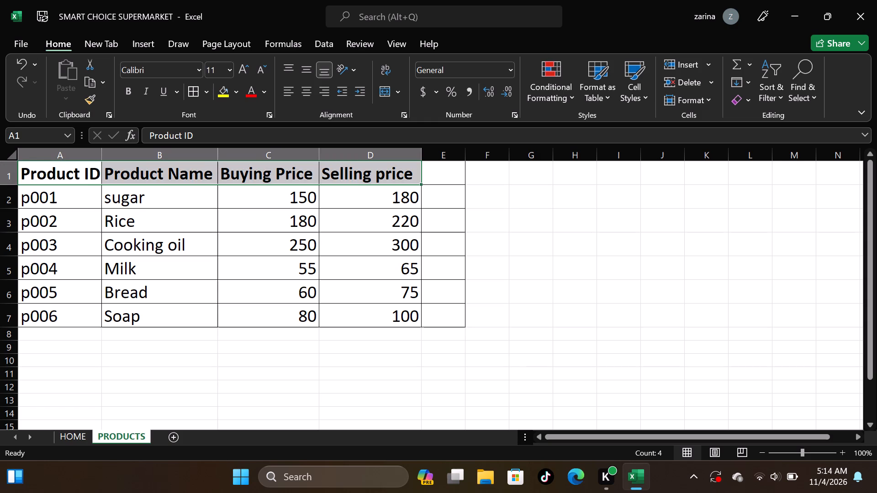
left_click(235, 93)
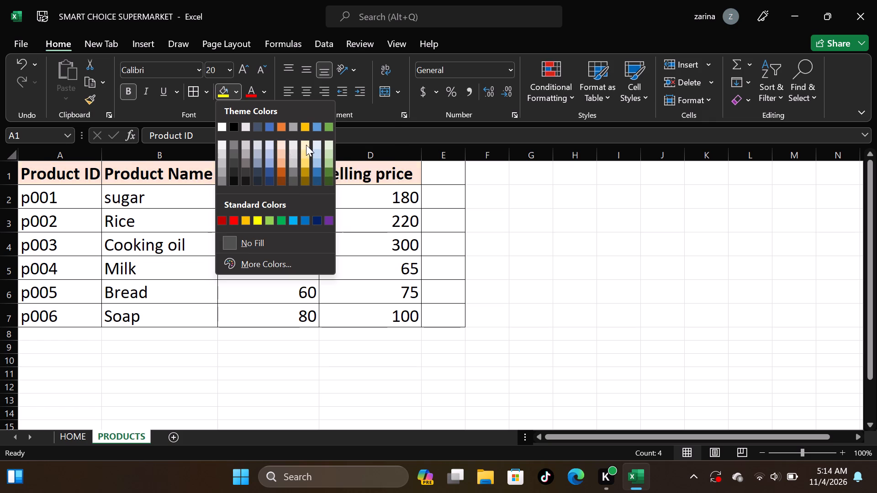
left_click(331, 169)
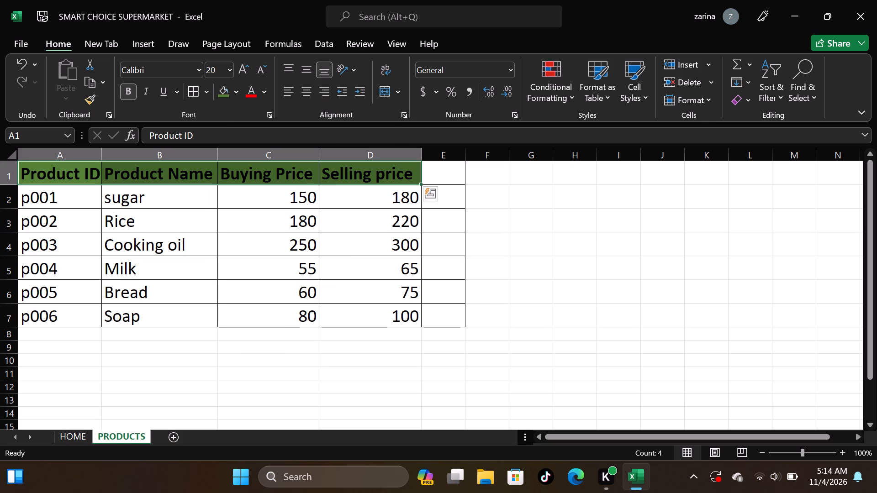
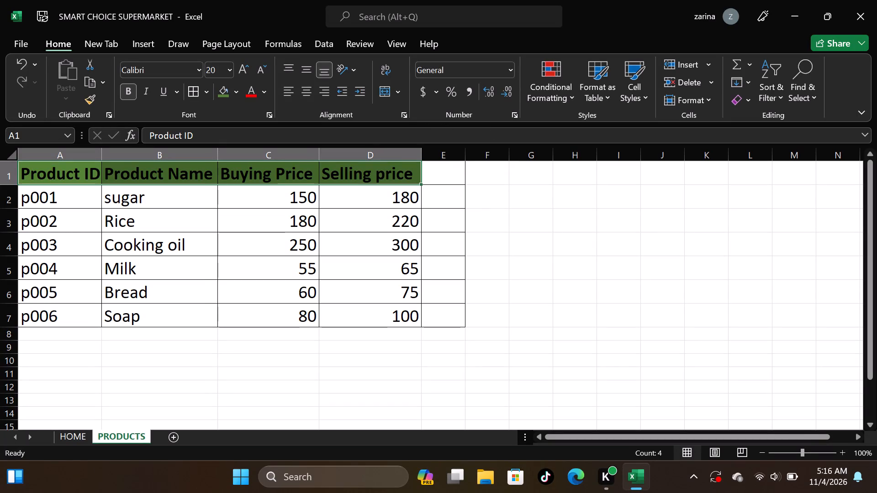
Save the SMART CHOICE SUPERMARKET workbook and close it.
left_click(43, 16)
left_click(856, 9)
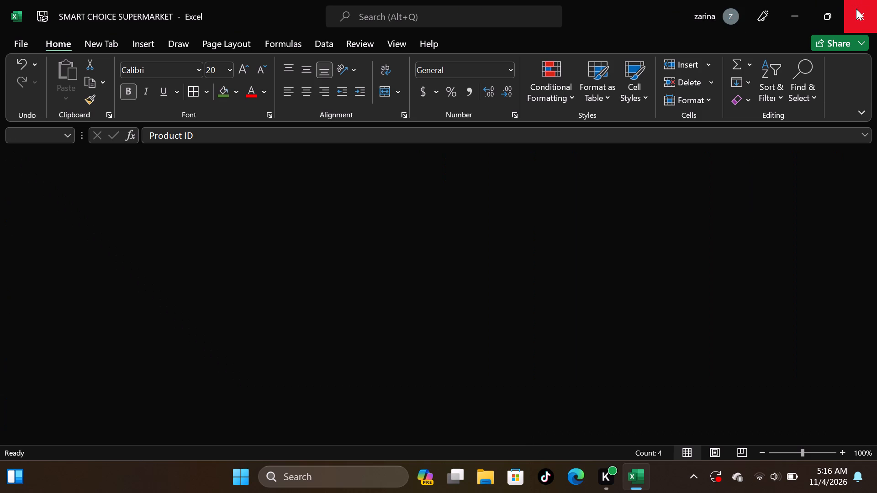